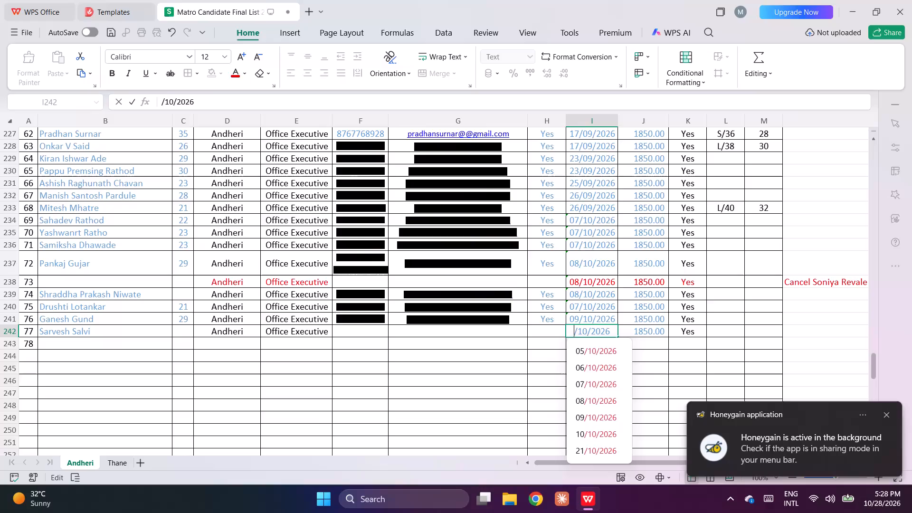
Complete the date in column I of row 242 as 16/10/2026.
text(16)
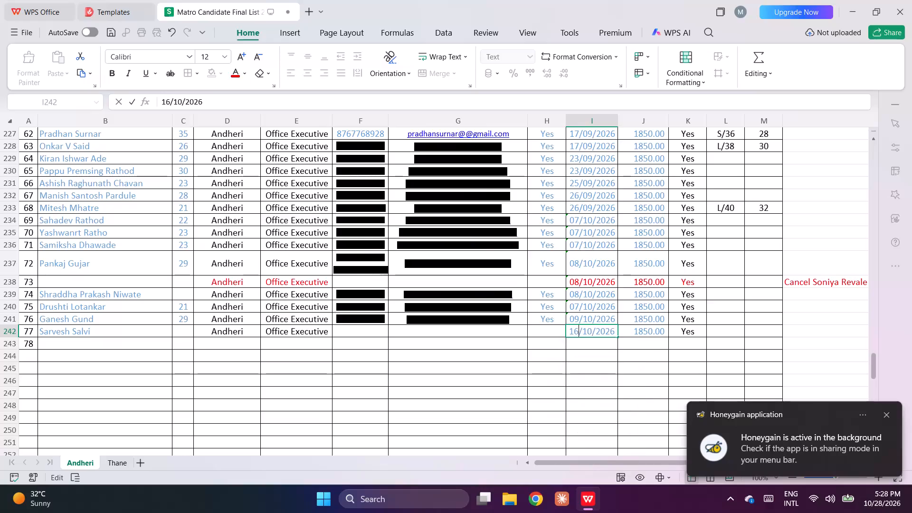
key(Return)
Fill the column H cell of row 242 with Yes, copied down from the row above.
key(Up)
key(Left)
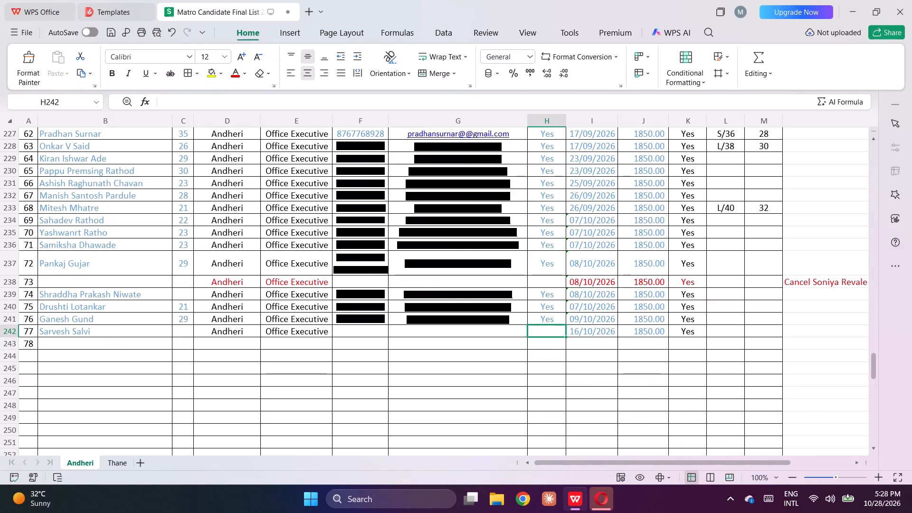
key(ctrl+d)
Save the candidate list workbook.
key(Left)
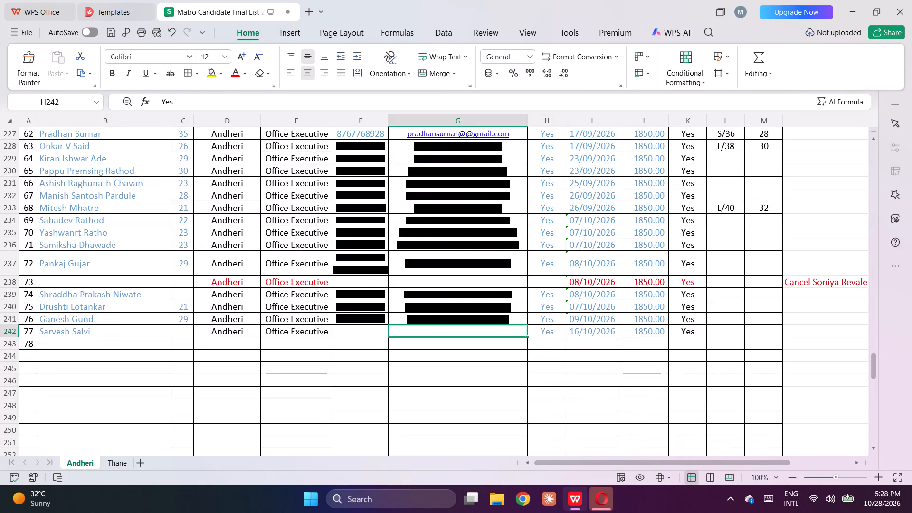
key(Right)
key(Right)
key(Right)
key(Right)
key(ctrl+Left)
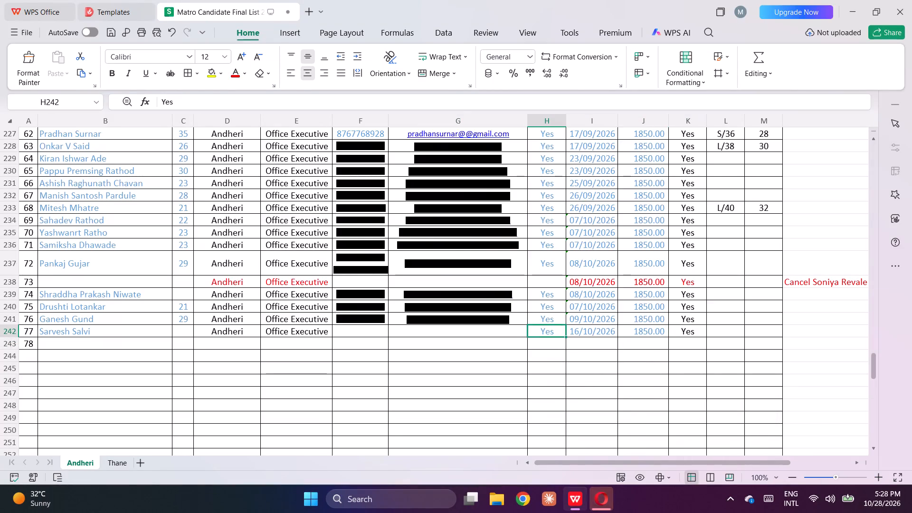
key(Left)
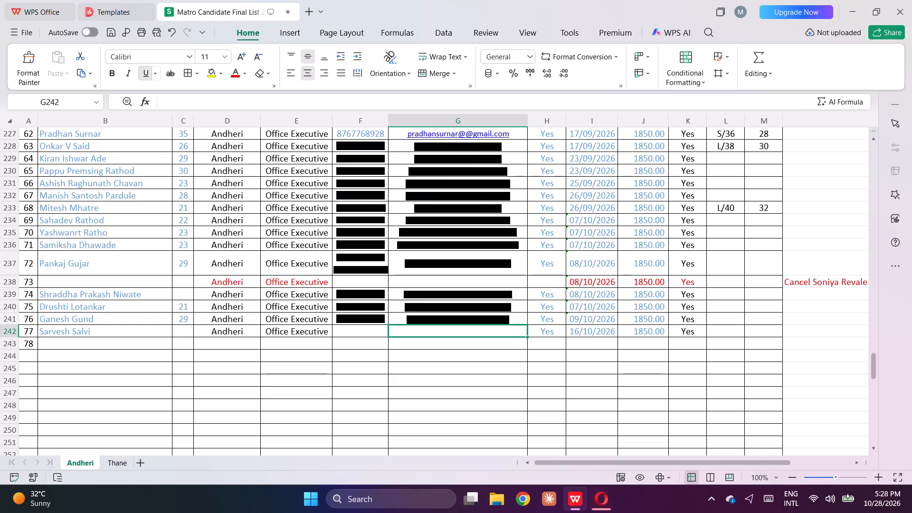
key(ctrl+s)
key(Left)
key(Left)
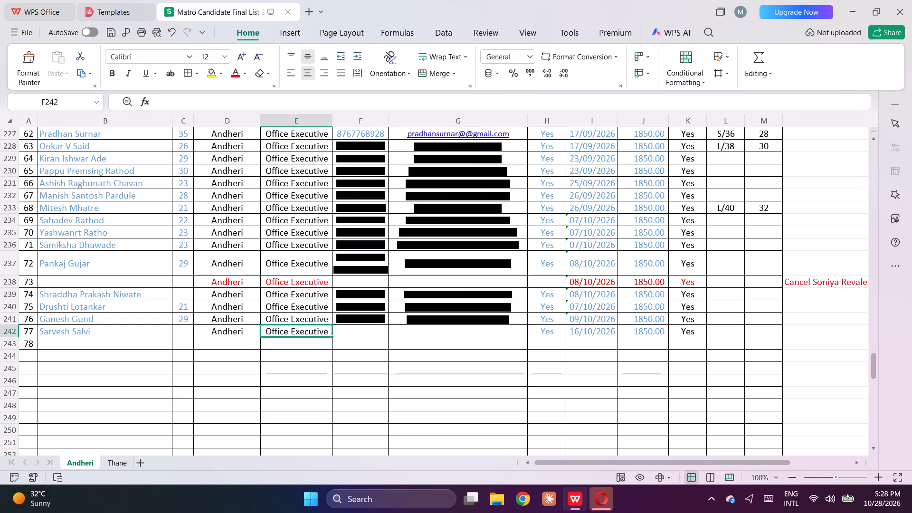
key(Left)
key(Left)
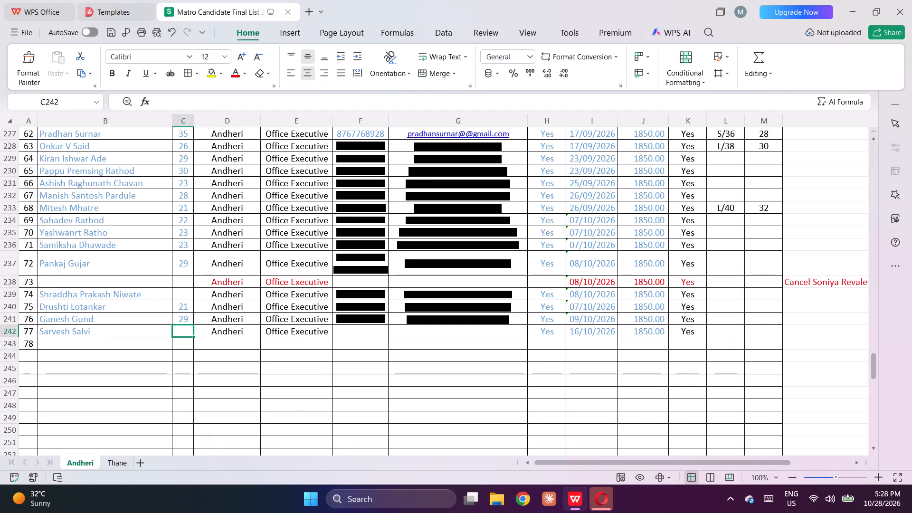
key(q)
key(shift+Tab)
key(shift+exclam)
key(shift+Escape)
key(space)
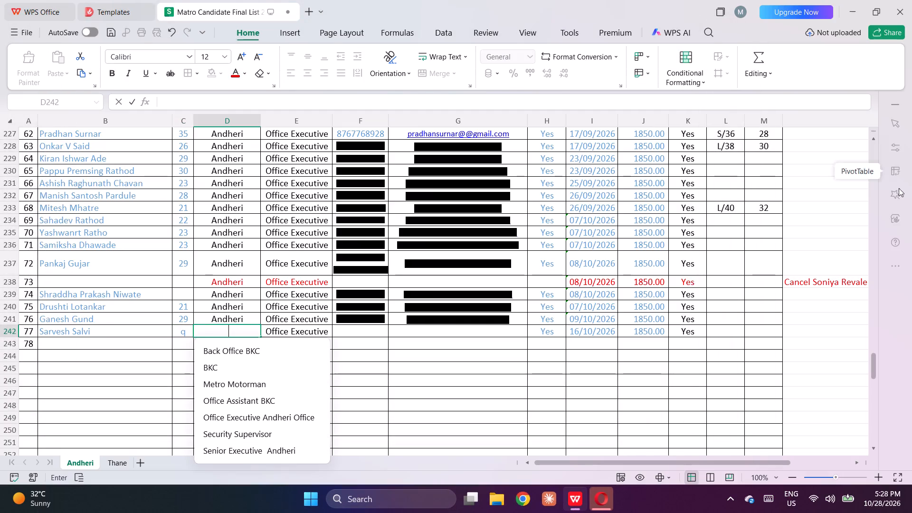
Switch to the Opera browser, close its window and return to the candidate spreadsheet in WPS Office.
click(582, 498)
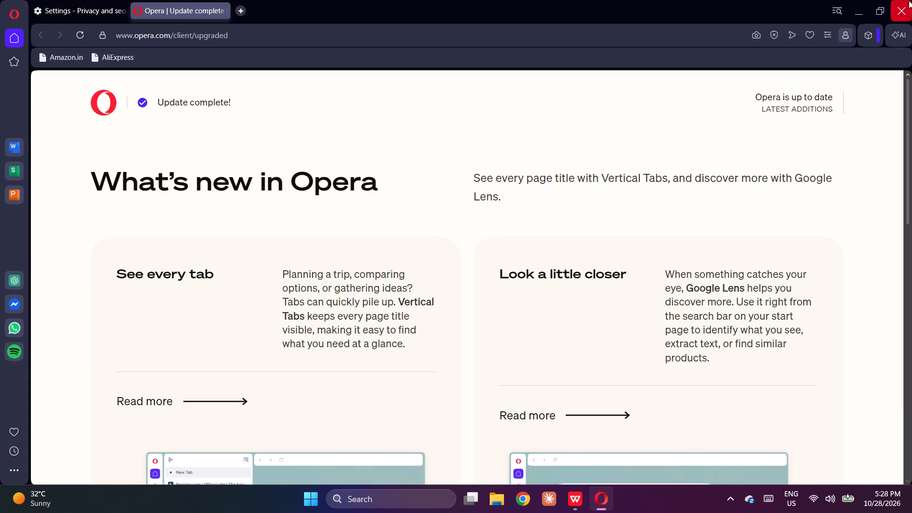
click(904, 12)
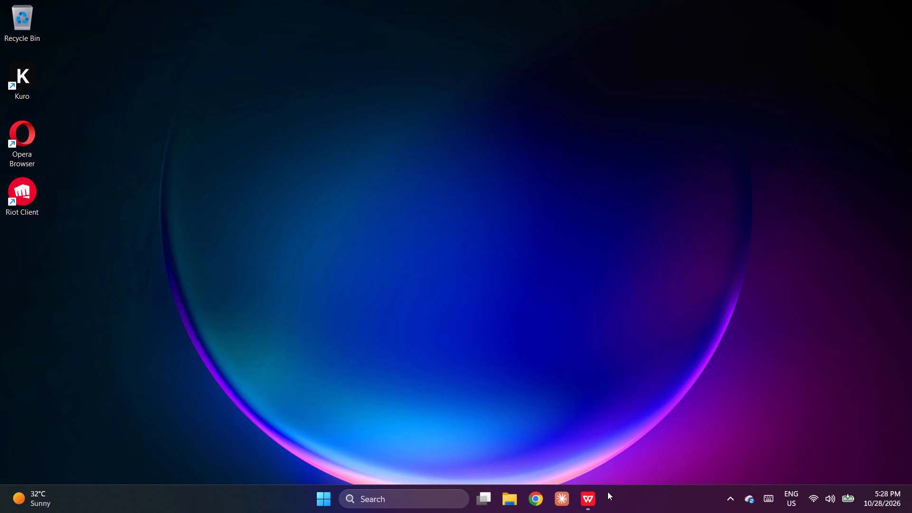
click(585, 496)
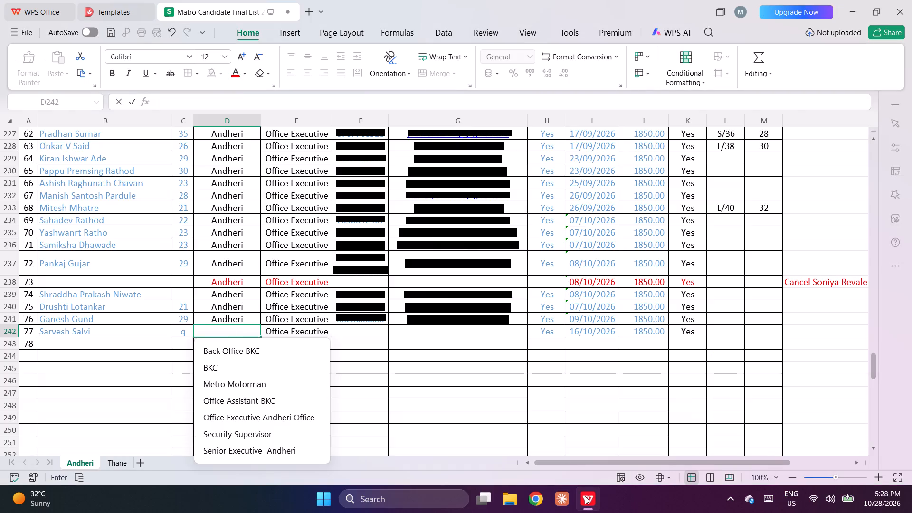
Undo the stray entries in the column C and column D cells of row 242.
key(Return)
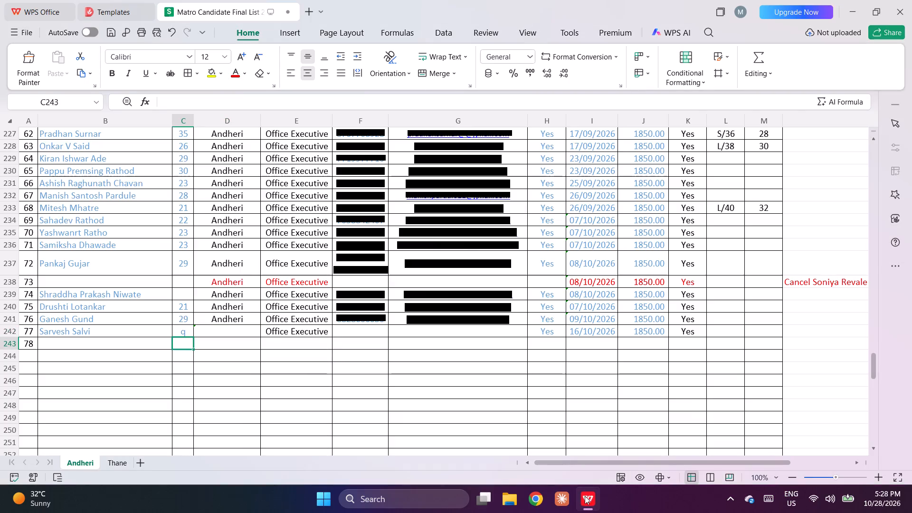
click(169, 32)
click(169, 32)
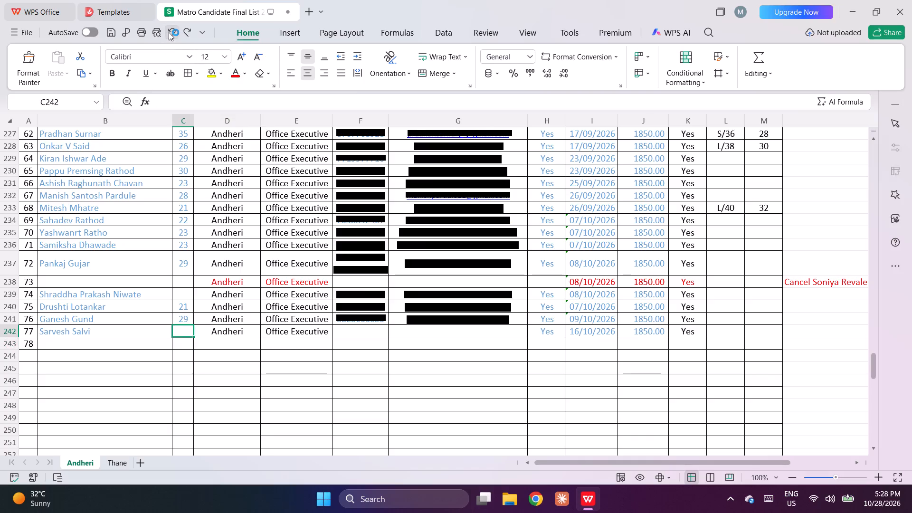
Go to the empty phone number cell in column F of row 242.
key(Right)
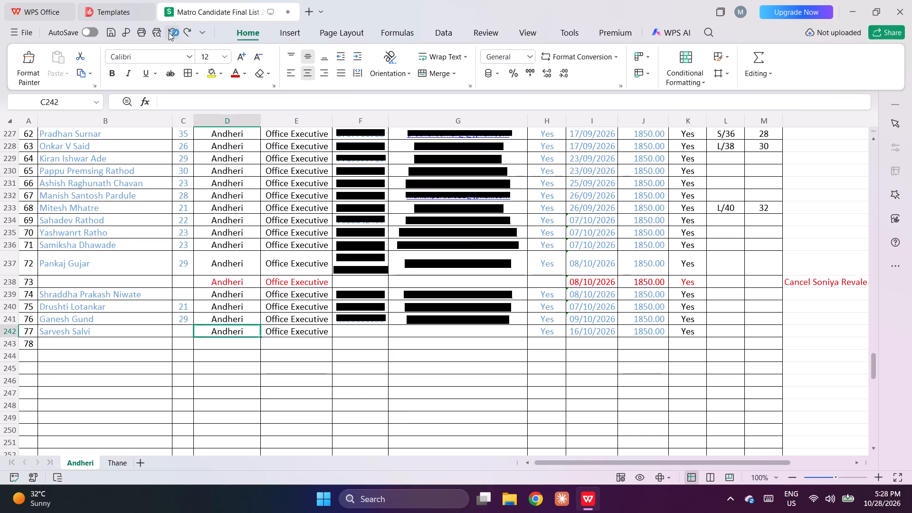
key(Right)
key(Right)
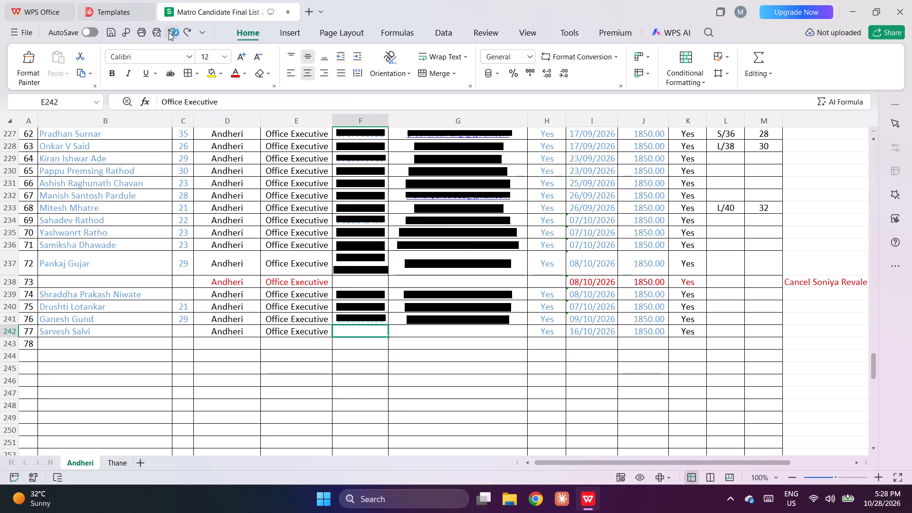
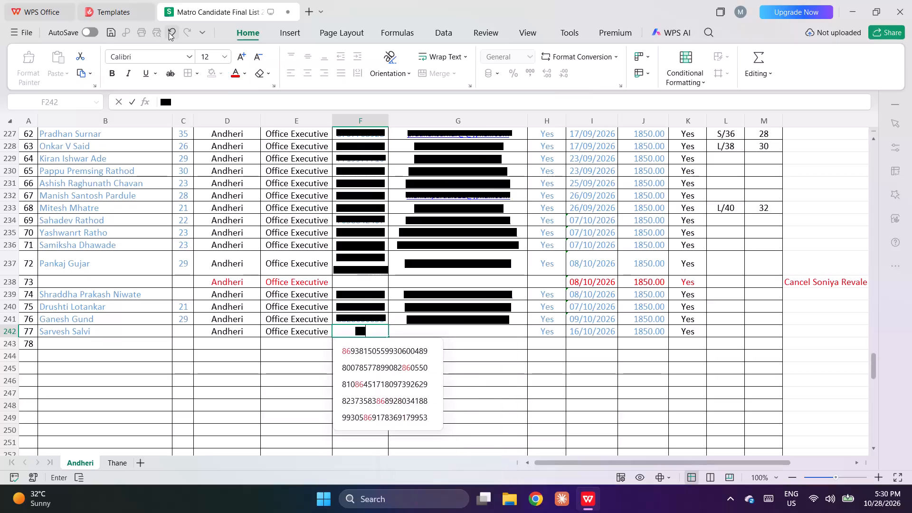
Enter the mobile number for candidate number 77 in the Mobile No. cell of row 242.
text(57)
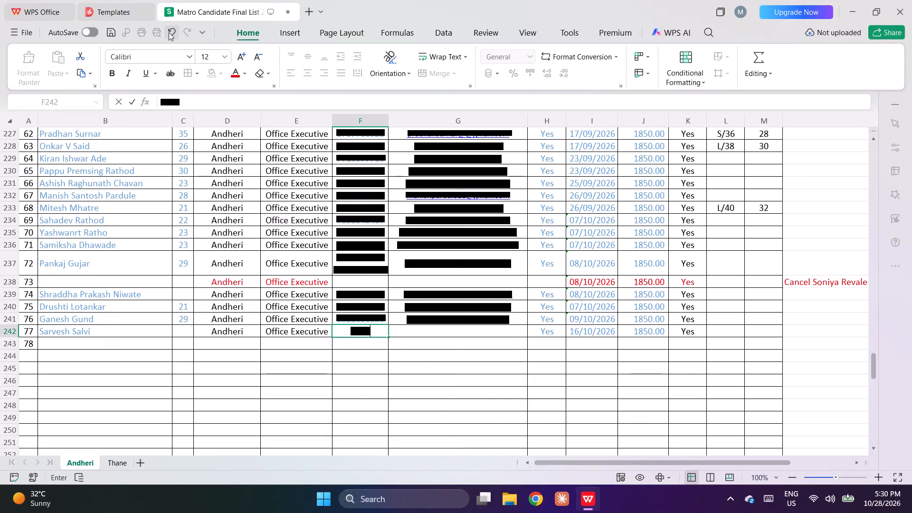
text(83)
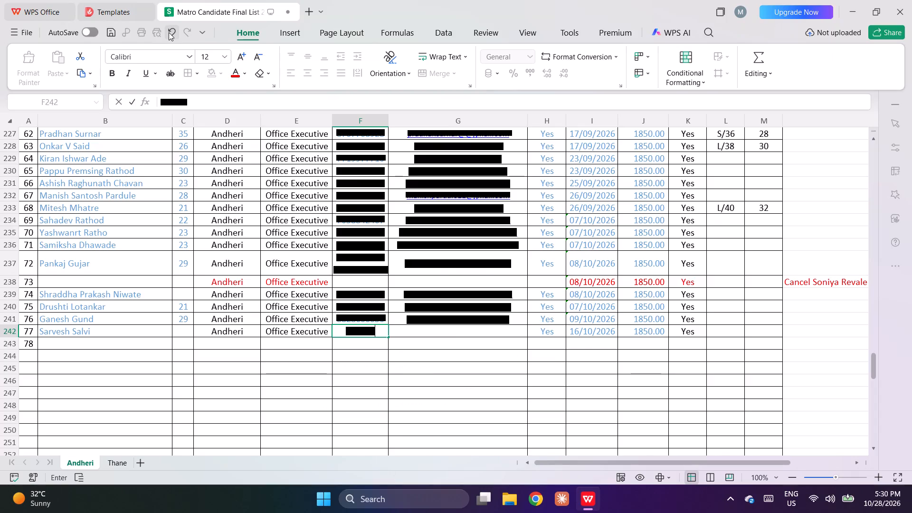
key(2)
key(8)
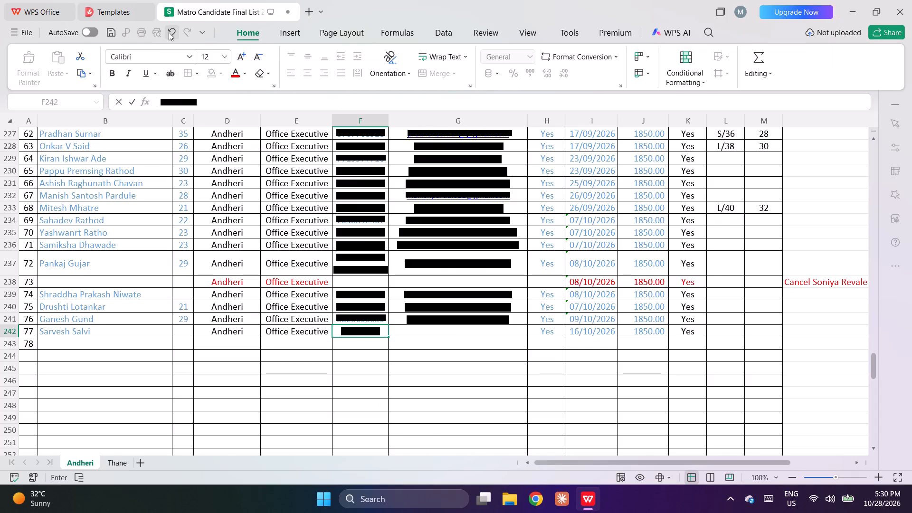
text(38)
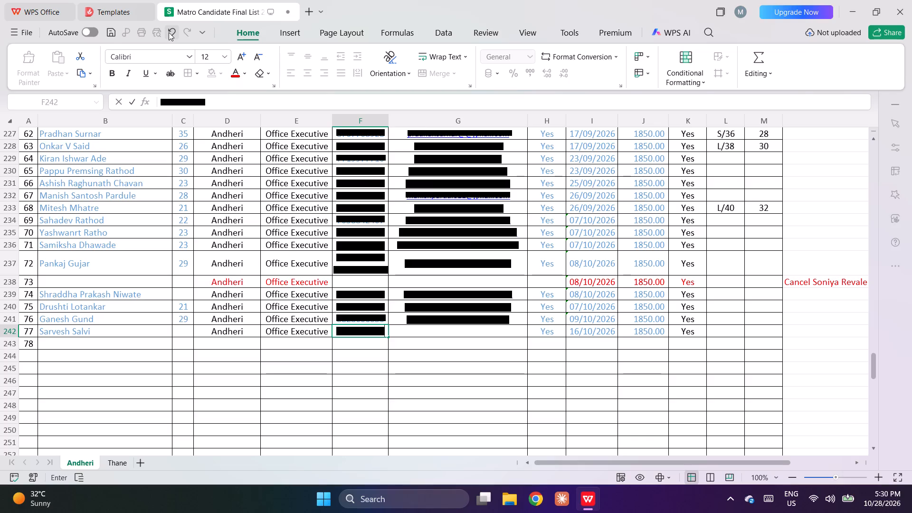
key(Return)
Review the Office Executive Andheri records upward from row 242 to the start of that section, following the Mobile No. column.
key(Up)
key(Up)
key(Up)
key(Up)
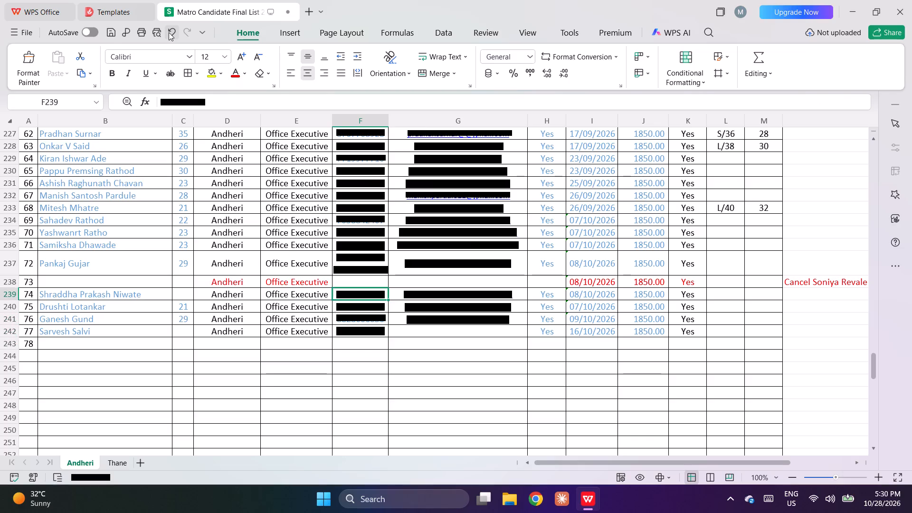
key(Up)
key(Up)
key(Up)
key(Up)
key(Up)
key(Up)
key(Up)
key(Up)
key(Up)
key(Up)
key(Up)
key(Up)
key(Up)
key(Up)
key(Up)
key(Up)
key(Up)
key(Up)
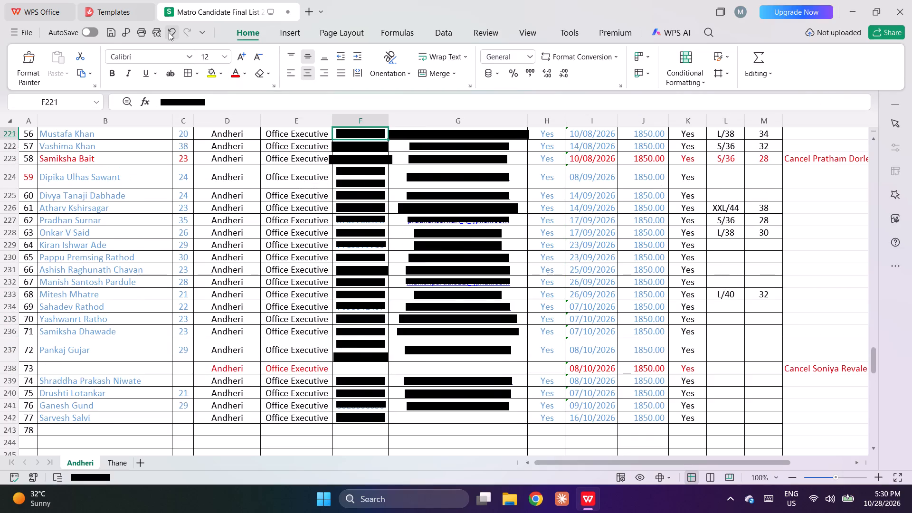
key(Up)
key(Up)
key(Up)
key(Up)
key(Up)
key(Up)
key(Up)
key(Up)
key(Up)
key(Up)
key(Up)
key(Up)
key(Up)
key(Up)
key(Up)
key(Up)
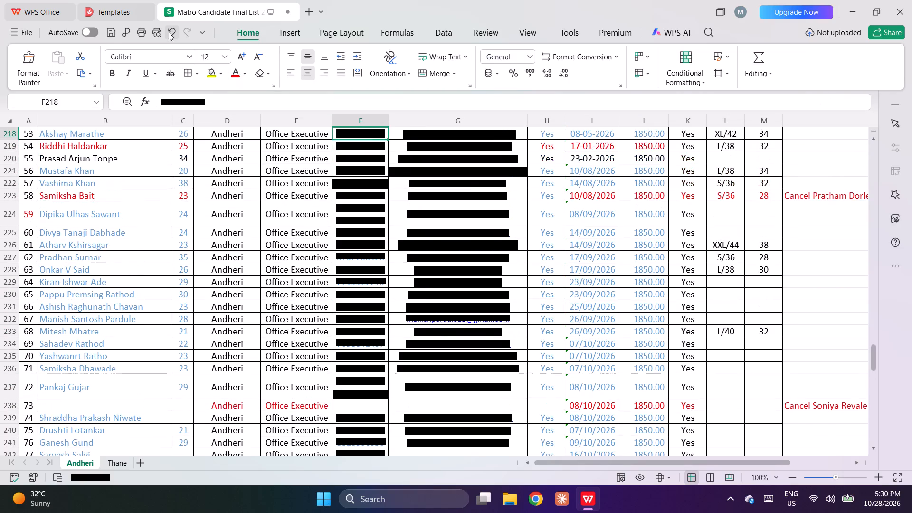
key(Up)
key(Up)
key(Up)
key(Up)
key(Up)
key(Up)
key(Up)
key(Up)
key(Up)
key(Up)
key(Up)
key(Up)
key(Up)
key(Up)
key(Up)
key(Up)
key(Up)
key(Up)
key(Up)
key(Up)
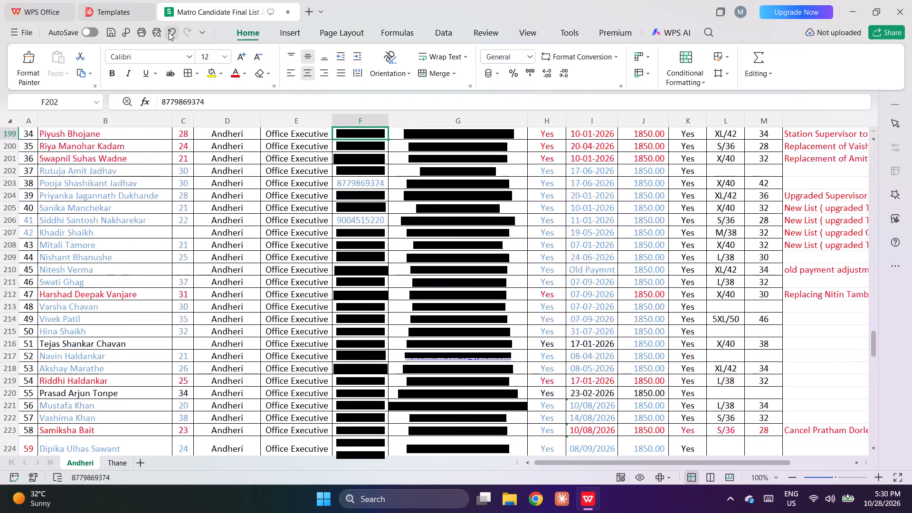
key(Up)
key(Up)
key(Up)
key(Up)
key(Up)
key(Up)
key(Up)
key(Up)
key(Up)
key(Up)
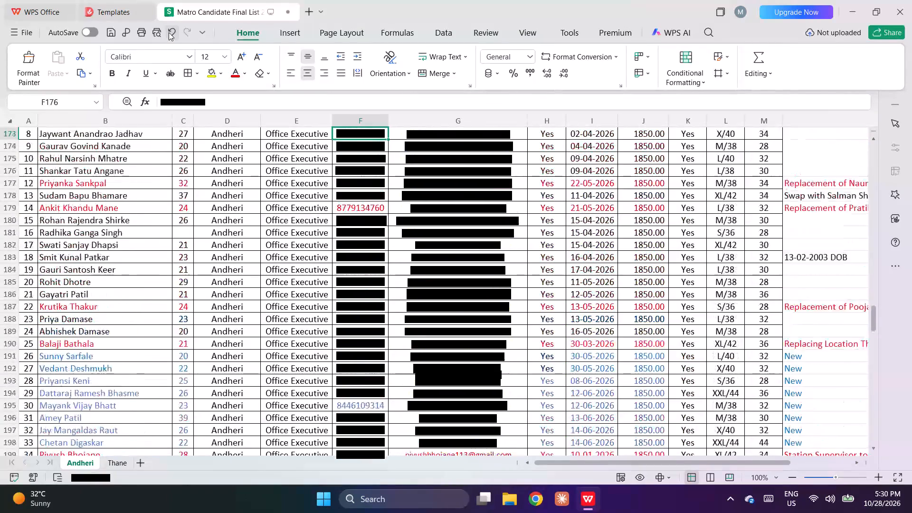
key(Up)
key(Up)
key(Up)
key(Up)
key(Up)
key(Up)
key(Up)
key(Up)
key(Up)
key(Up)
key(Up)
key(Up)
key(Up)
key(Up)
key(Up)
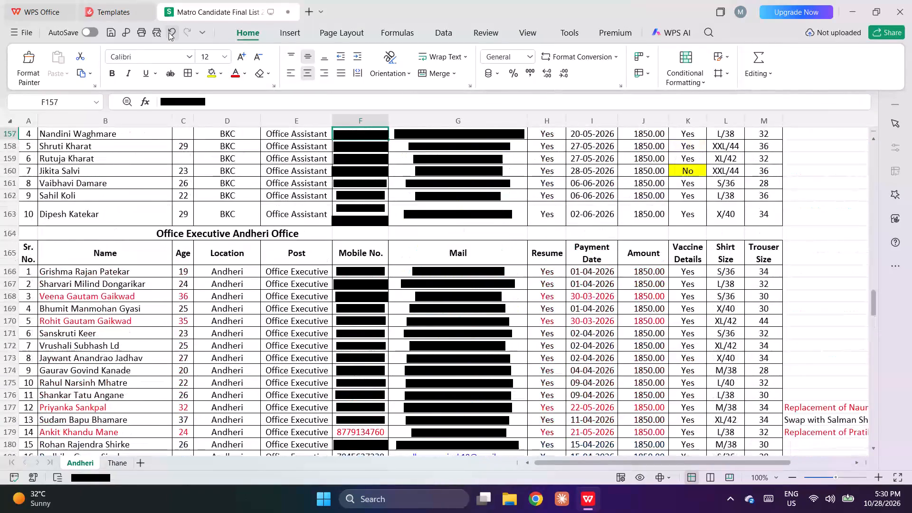
Review the Office Assistant BKC, Security Supervisor and later Back Office records upward to row 128, following the Mobile No. column.
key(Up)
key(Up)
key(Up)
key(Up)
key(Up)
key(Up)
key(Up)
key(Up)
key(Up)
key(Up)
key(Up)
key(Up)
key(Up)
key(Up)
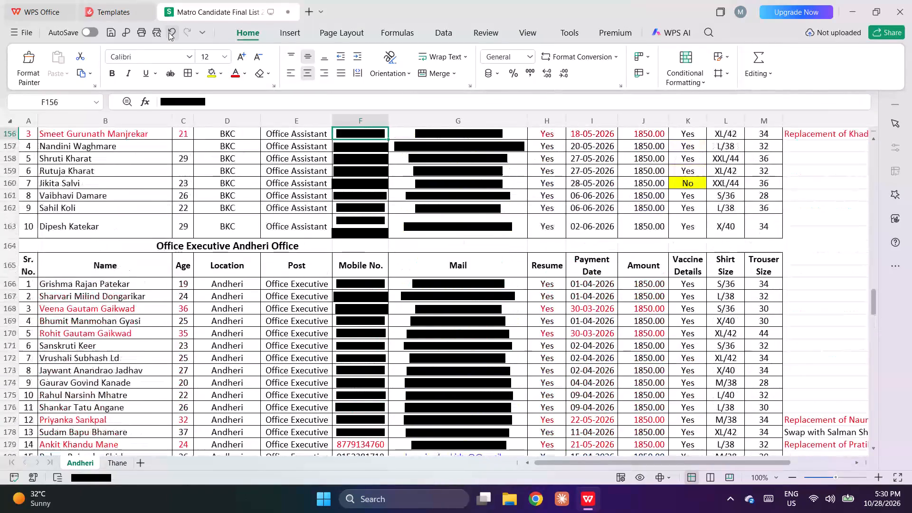
key(Up)
key(Up)
key(Up)
key(Up)
key(Up)
key(Up)
key(Up)
key(Up)
key(Up)
key(Up)
key(Up)
key(Up)
key(Up)
key(Up)
key(Up)
key(Up)
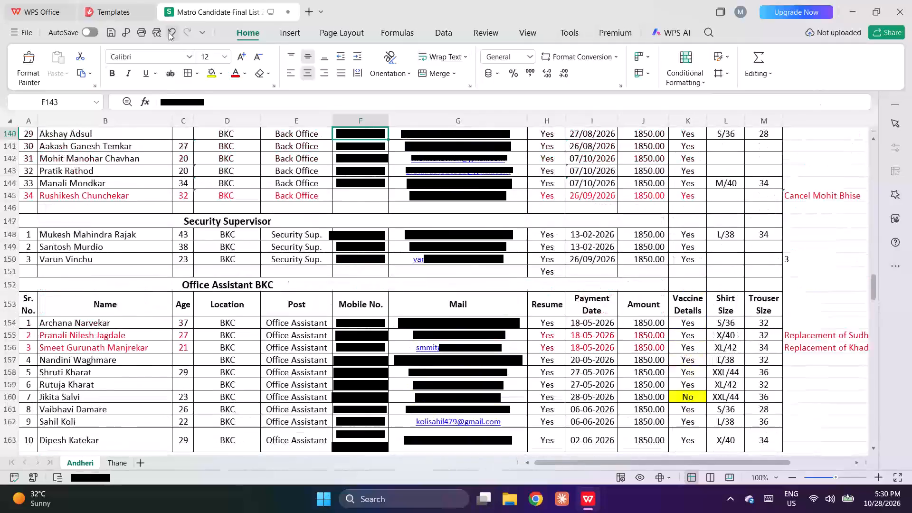
Recheck the Back Office records downward from row 128 to the Mobile No. cell in row 145.
key(Down)
key(Down)
key(Down)
key(Down)
key(Down)
key(Down)
key(Down)
key(Down)
key(Down)
key(Down)
key(Down)
key(Down)
key(Down)
key(Down)
key(Down)
key(Down)
key(Down)
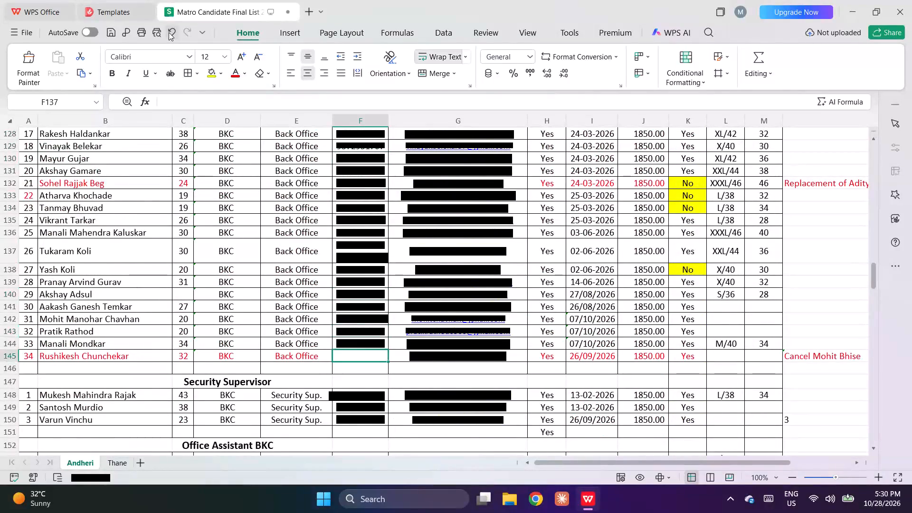
Review the Back Office BKC records upward from row 145 to the start of that section, following the Mobile No. column.
key(Up)
key(Up)
key(Up)
key(Up)
key(Up)
key(Up)
key(Up)
key(Up)
key(Up)
key(Up)
key(Up)
key(Up)
key(Up)
key(Up)
key(Up)
key(Up)
key(Up)
key(Up)
key(Up)
key(Up)
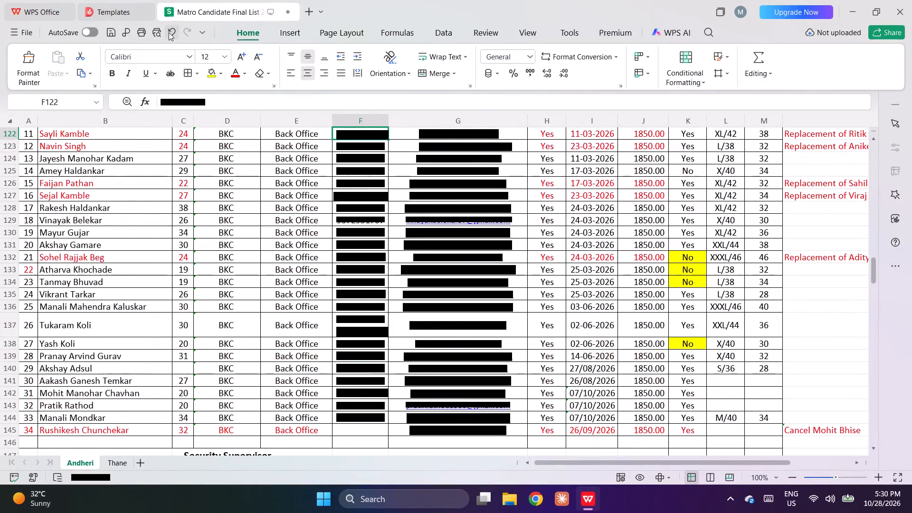
key(Up)
key(Up)
key(Up)
key(Up)
key(Up)
key(Up)
key(Up)
key(Up)
key(Up)
key(Up)
key(Up)
key(Up)
key(Up)
key(Up)
key(Up)
key(Up)
key(Up)
key(Up)
key(Up)
key(Up)
key(Up)
key(Up)
key(Up)
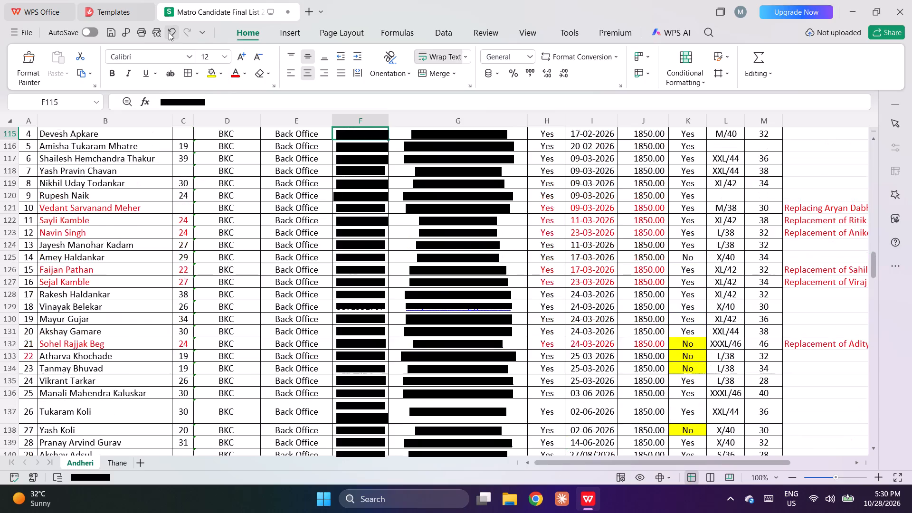
Review from the first Back Office BKC records upward to the Aqualine record in row 98, following the Mobile No. column.
key(Up)
key(Up)
key(Up)
key(Up)
key(Up)
key(Up)
key(Up)
key(Up)
key(Up)
key(Up)
key(Up)
key(Up)
key(Up)
key(Up)
key(Up)
key(Up)
key(Up)
key(Up)
key(Up)
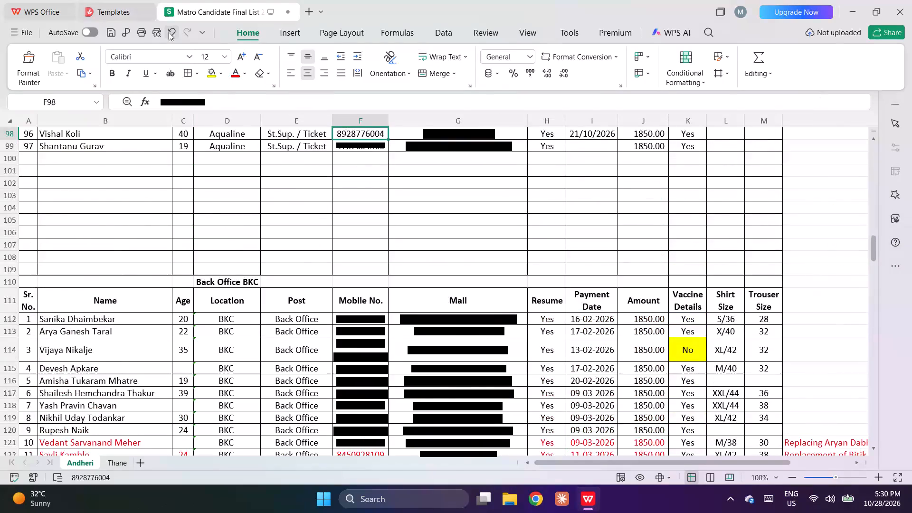
Review the Aqualine St.Sup. / Ticket records upward from row 98 to the start of the sheet, following the Mobile No. column.
key(Up)
key(Up)
key(Up)
key(Up)
key(Up)
key(Up)
key(Up)
key(Up)
key(Up)
key(Up)
key(Up)
key(Up)
key(Up)
key(Up)
key(Up)
key(Up)
key(Up)
key(Up)
key(Up)
key(Up)
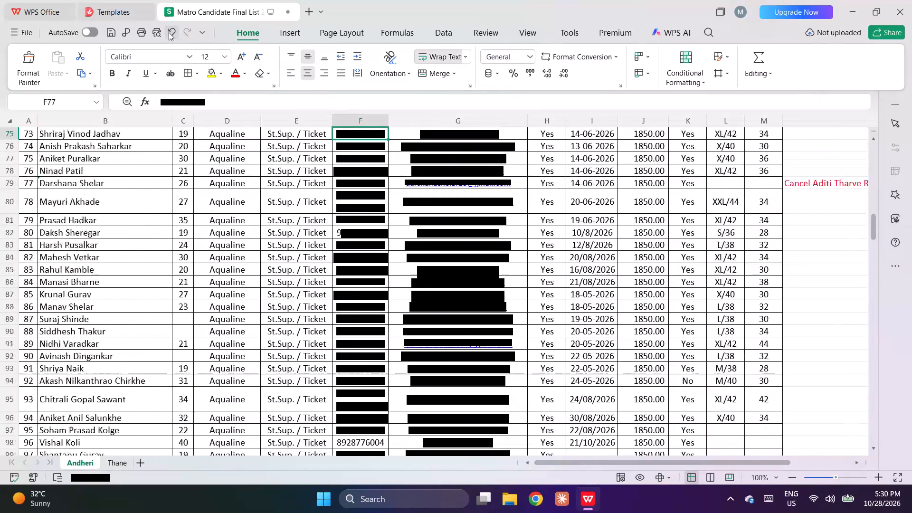
key(Up)
key(Up)
key(Up)
key(Up)
key(Up)
key(Up)
key(Up)
key(Up)
key(Up)
key(Up)
key(Up)
key(Up)
key(Up)
key(Up)
key(Up)
key(Up)
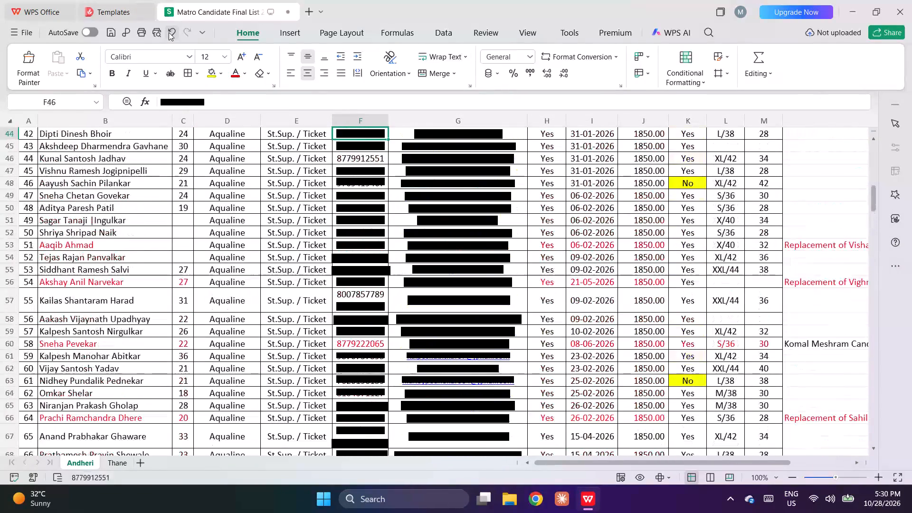
key(Up)
key(Up)
key(Up)
key(Up)
key(Up)
key(Up)
key(Up)
key(Up)
key(Up)
key(Up)
key(Up)
key(Up)
key(Up)
key(Up)
key(Up)
key(Up)
key(Up)
key(Up)
key(Up)
key(Up)
key(Up)
key(Up)
key(Up)
key(Up)
key(Up)
key(Up)
key(Up)
key(Up)
key(Up)
key(Up)
key(Up)
key(Up)
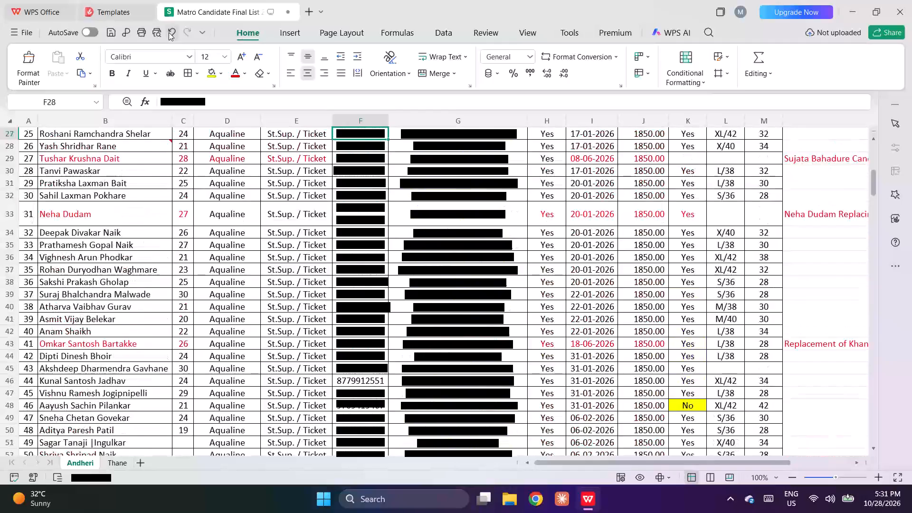
key(Up)
key(Up)
key(Up)
key(Up)
key(Up)
key(Up)
key(Up)
key(Up)
key(Up)
key(Up)
key(Up)
key(Up)
key(Up)
key(Up)
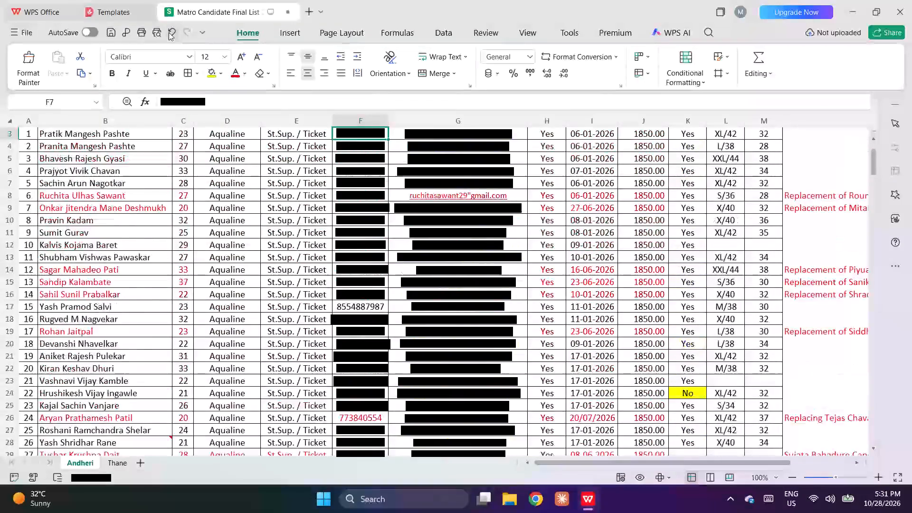
key(Up)
Recheck the Aqualine records downward from the first candidate into the Back Office BKC section, to the Mobile No. cell in row 118.
key(Down)
key(Down)
key(Down)
key(Down)
key(Down)
key(Down)
key(Down)
key(Down)
key(Down)
key(Down)
key(Down)
key(Down)
key(Down)
key(Down)
key(Down)
key(Down)
key(Down)
key(Down)
key(Down)
key(Down)
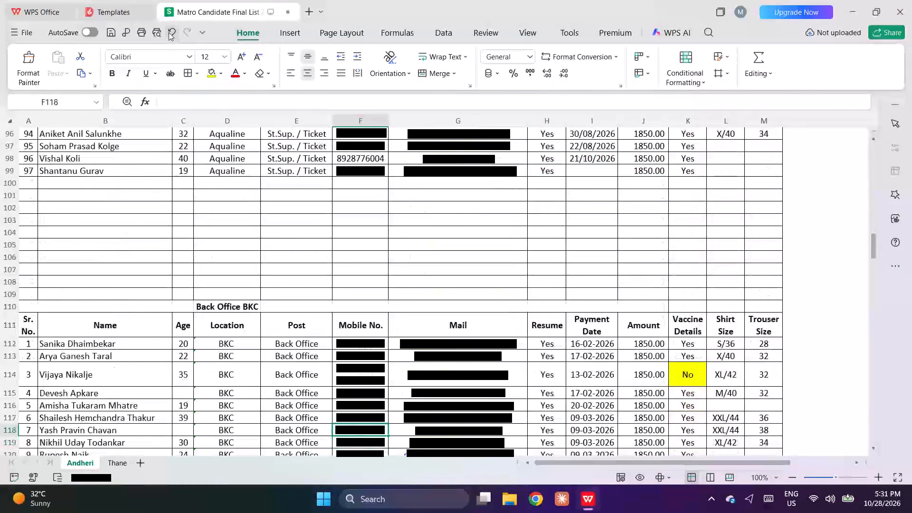
Review the Back Office BKC records downward from row 118 to row 139, following the Mobile No. column.
key(Down)
key(Down)
key(Down)
key(Down)
key(Down)
key(Down)
key(Down)
key(Down)
key(Down)
key(Down)
key(Down)
key(Down)
key(Down)
key(Down)
key(Down)
key(Down)
key(Down)
key(Down)
key(Down)
key(Down)
key(Down)
key(Down)
key(Down)
key(Down)
key(Down)
key(Down)
key(Down)
key(Down)
key(Down)
key(Down)
key(Down)
key(Down)
key(Down)
key(Down)
key(Down)
key(Down)
key(Down)
key(Down)
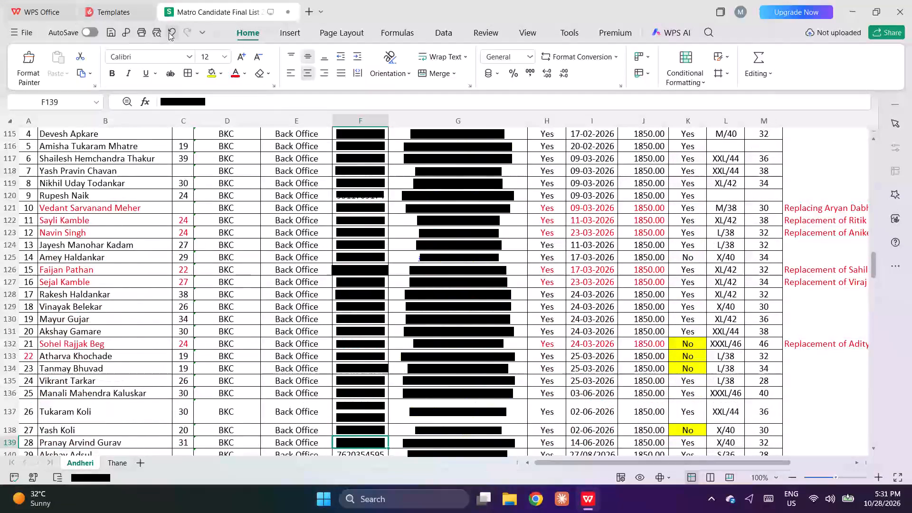
Review the remaining Back Office BKC and Security Supervisor records down to row 156 in Office Assistant BKC, following the Mobile No. column.
key(Down)
key(Down)
key(Down)
key(Down)
key(Down)
key(Down)
key(Down)
key(Down)
key(Down)
key(Down)
key(Down)
key(Down)
key(Down)
key(Down)
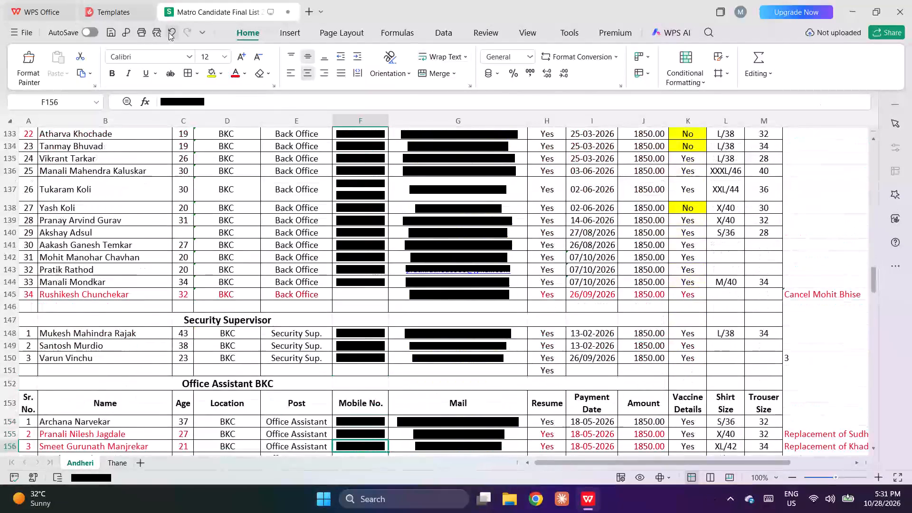
Review the Office Assistant BKC records and the first Office Executive Andheri records down to row 170, following the Mobile No. column.
key(Down)
key(Down)
key(Down)
key(Down)
key(Down)
key(Down)
key(Down)
key(Down)
key(Down)
key(Down)
key(Down)
key(Down)
key(Down)
key(Down)
key(Down)
key(Down)
key(Down)
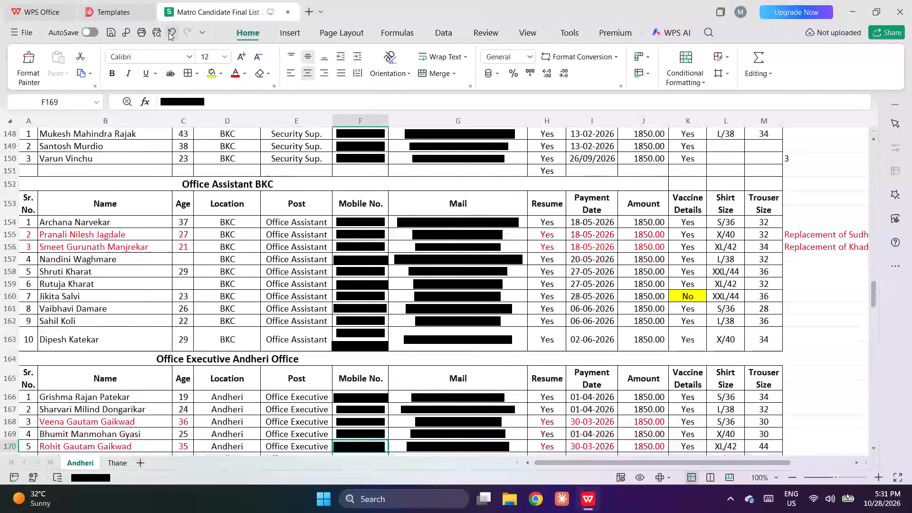
Review the Office Executive Andheri records downward from row 170 to row 230, following the Mobile No. column.
key(Down)
key(Down)
key(Down)
key(Down)
key(Down)
key(Down)
key(Down)
key(Down)
key(Down)
key(Down)
key(Down)
key(Down)
key(Down)
key(Down)
key(Down)
key(Down)
key(Down)
key(Down)
key(Down)
key(Down)
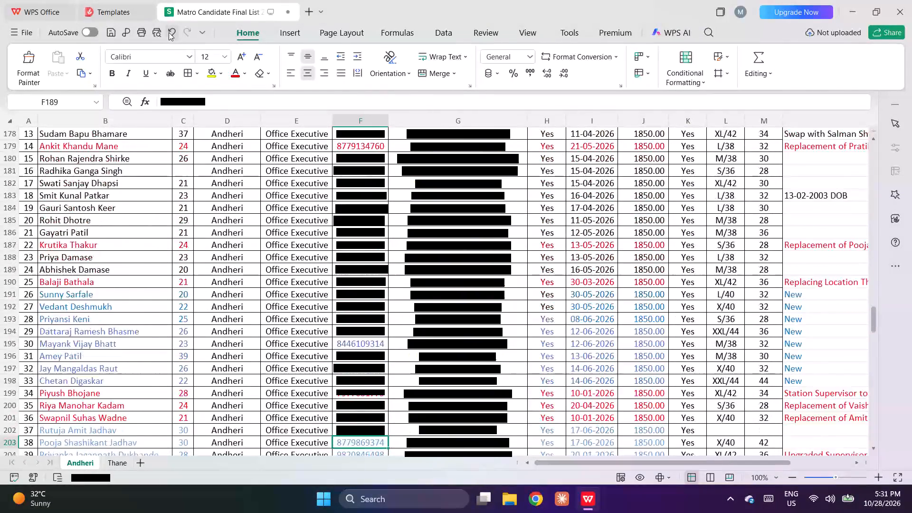
key(Down)
key(Down)
key(Down)
key(Down)
key(Down)
key(Down)
key(Down)
key(Down)
key(Down)
key(Down)
key(Down)
key(Down)
key(Down)
key(Down)
key(Down)
key(Down)
key(Down)
key(Down)
key(Down)
key(Down)
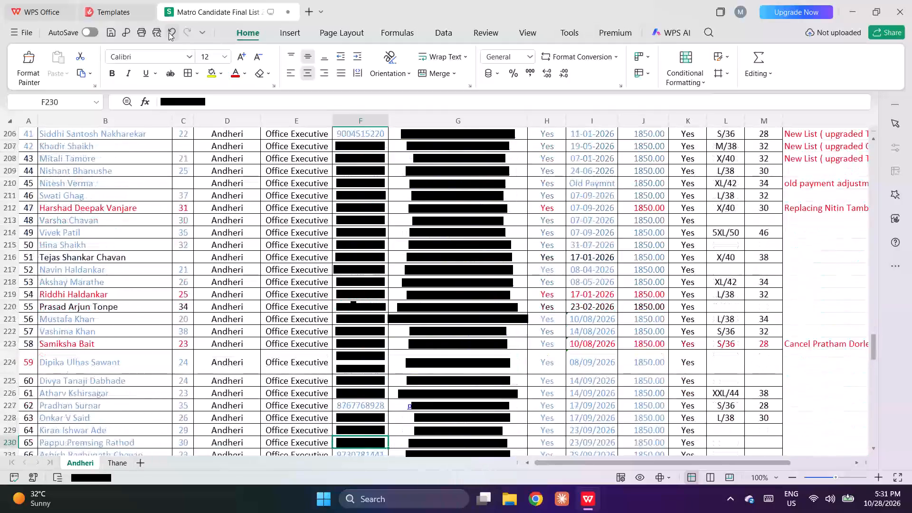
Review the last Office Executive Andheri records from row 230 through the blank rows to row 253, following the Mobile No. column.
key(Down)
key(Down)
key(Down)
key(Down)
key(Down)
key(Down)
key(Down)
key(Down)
key(Down)
key(Down)
key(Down)
key(Down)
key(Down)
key(Down)
key(Down)
key(Down)
key(Down)
key(Down)
key(Down)
key(Down)
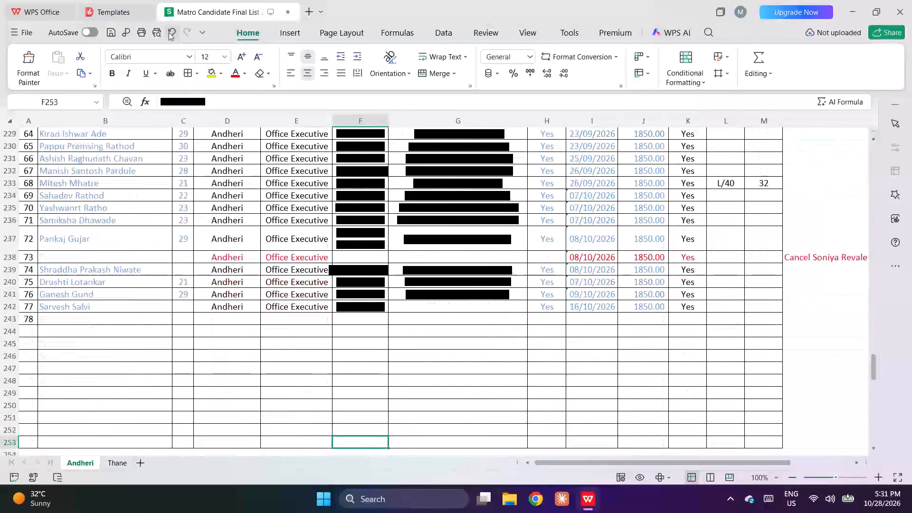
Review the Senior Executive Andheri records from row 253 down to row 277, following the Mobile No. column.
key(Down)
key(Down)
key(Down)
key(Down)
key(Down)
key(Down)
key(Down)
key(Down)
key(Down)
key(Down)
key(Down)
key(Down)
key(Down)
key(Down)
key(Down)
key(Down)
key(Down)
key(Down)
key(Down)
key(Down)
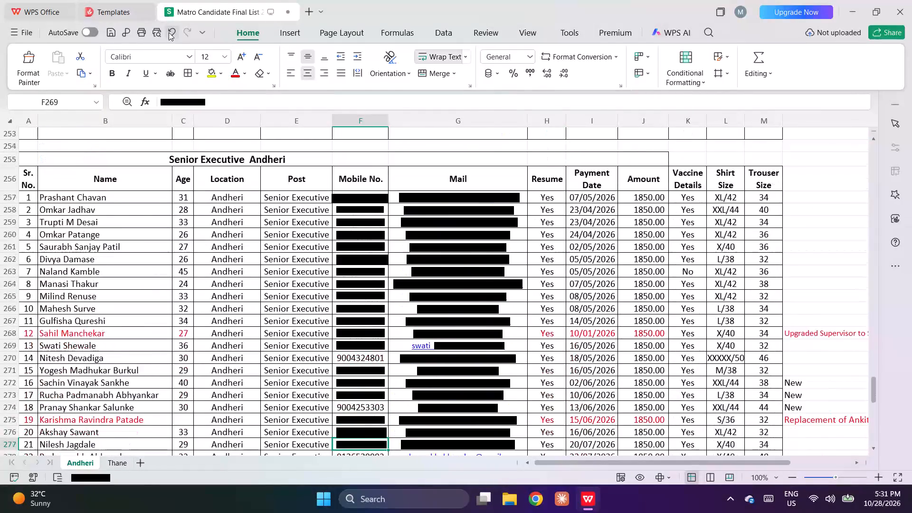
Review the remaining Senior Executive records and the Motorman records down to row 315, following the Mobile No. column.
key(Down)
key(Down)
key(Down)
key(Down)
key(Down)
key(Down)
key(Down)
key(Down)
key(Down)
key(Down)
key(Down)
key(Down)
key(Down)
key(Down)
key(Down)
key(Down)
key(Down)
key(Down)
key(Down)
key(Down)
key(Down)
key(Down)
key(Down)
key(Down)
key(Down)
key(Down)
key(Down)
key(Down)
key(Down)
key(Down)
key(Down)
key(Down)
key(Down)
key(Down)
key(Down)
key(Down)
key(Down)
key(Down)
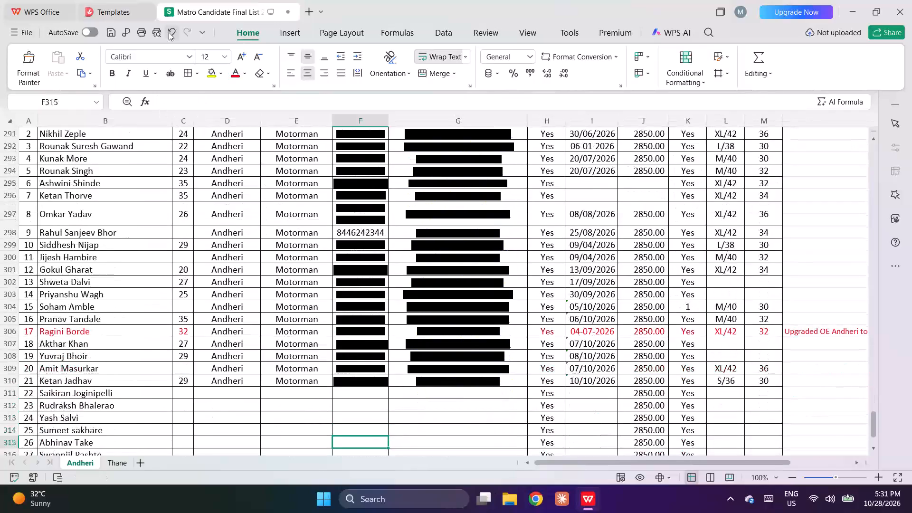
Check the end of the Motorman list down to blank row 324, returning to row 311 in the Mobile No. column.
key(Down)
key(Down)
key(Down)
key(Down)
key(Down)
key(Down)
key(Down)
key(Down)
key(Down)
key(Down)
key(Up)
key(Up)
key(Up)
key(Up)
key(Up)
key(Up)
key(Up)
key(Up)
key(Up)
key(Up)
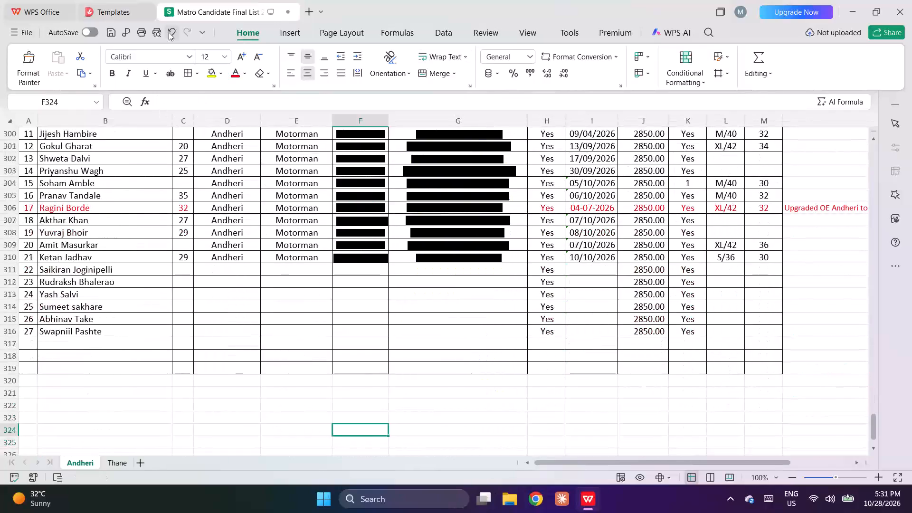
key(Up)
key(Up)
key(Up)
key(Up)
Check the last Motorman records again and the blank rows beneath them down to row 329.
key(Down)
key(Down)
key(Down)
key(Down)
key(Down)
key(Down)
key(Down)
key(Down)
key(Down)
key(Down)
key(Down)
key(Down)
key(Down)
key(Down)
key(Down)
key(Down)
key(Down)
key(Down)
key(Down)
key(Down)
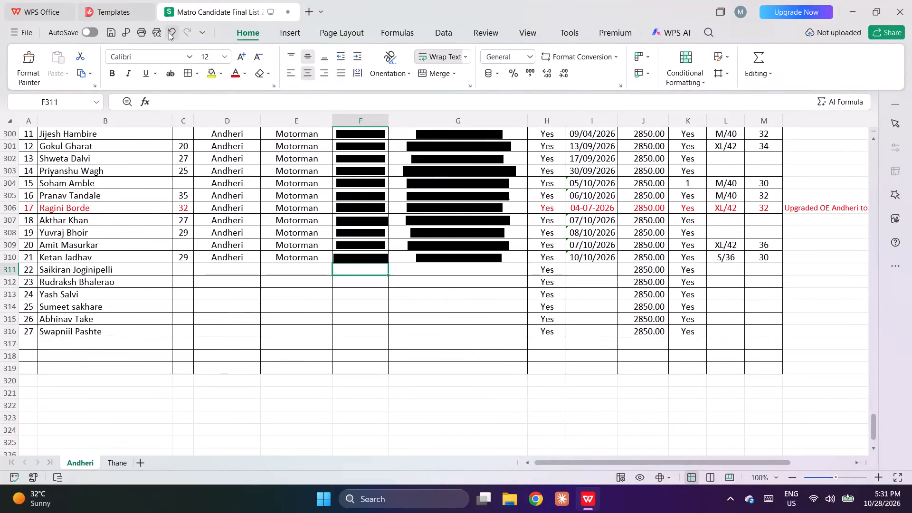
Review the Motorman records upward from row 329 to the first record in row 290, following the Mobile No. column.
key(Up)
key(Up)
key(Up)
key(Up)
key(Up)
key(Up)
key(Up)
key(Up)
key(Up)
key(Up)
key(Up)
key(Up)
key(Up)
key(Up)
key(Up)
key(Up)
key(Up)
key(Up)
key(Up)
key(Up)
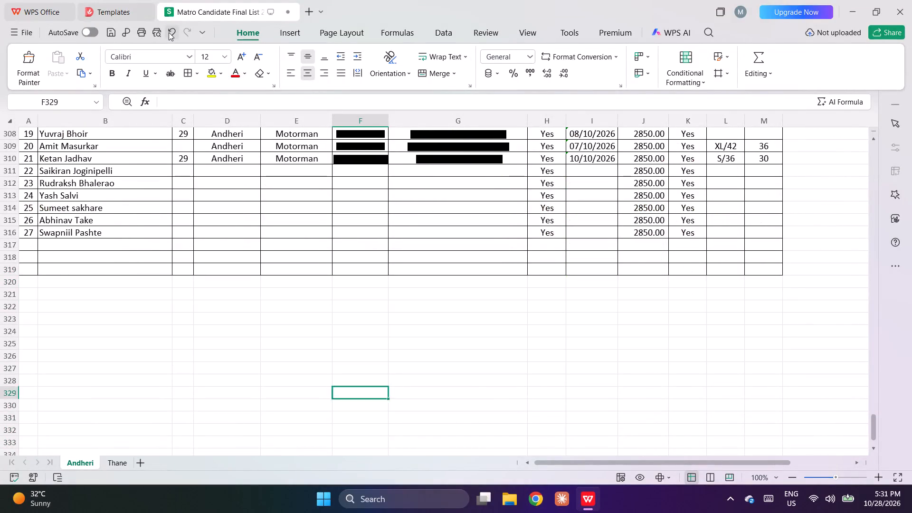
Review the Motorman records downward from row 290 to row 319, ending on the Mobile No. cell of blank row 317.
key(Down)
key(Down)
key(Down)
key(Down)
key(Down)
key(Down)
key(Down)
key(Down)
key(Down)
key(Down)
key(Down)
key(Down)
key(Down)
key(Down)
key(Down)
key(Down)
key(Down)
key(Down)
key(Down)
key(Down)
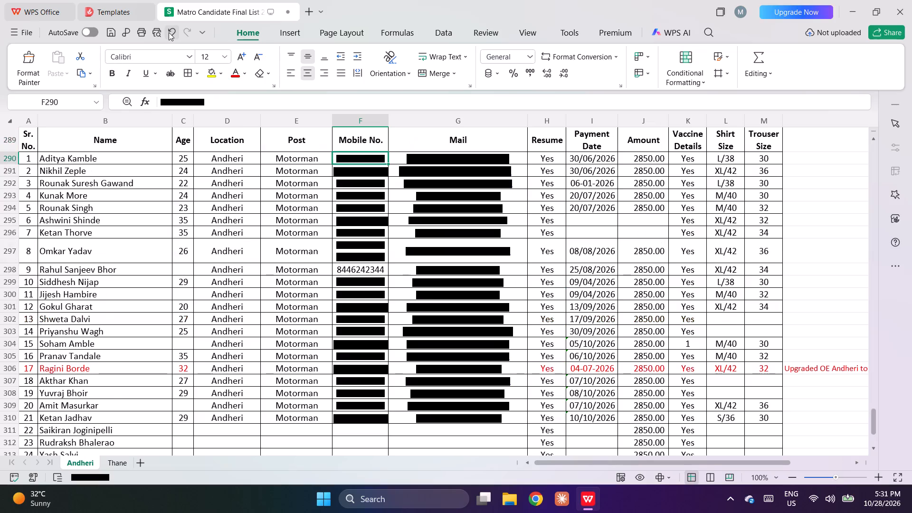
key(Up)
key(Up)
key(Up)
key(Up)
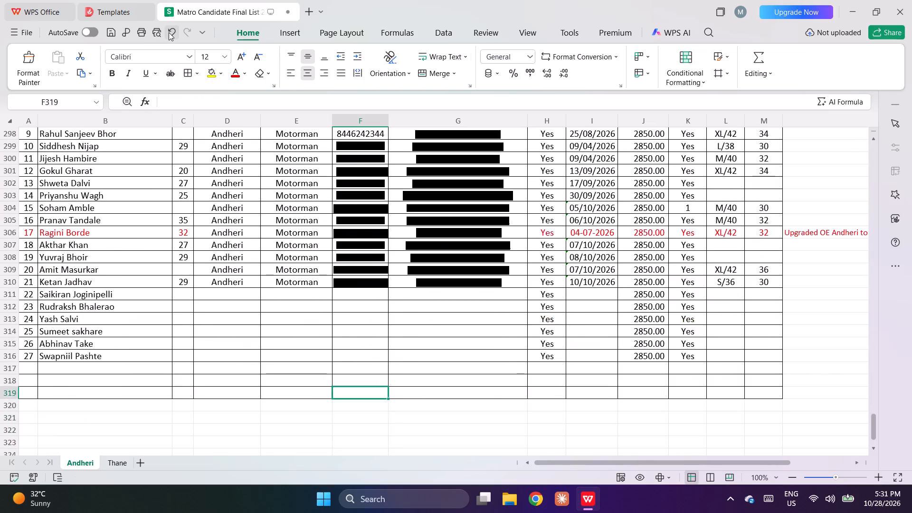
key(Up)
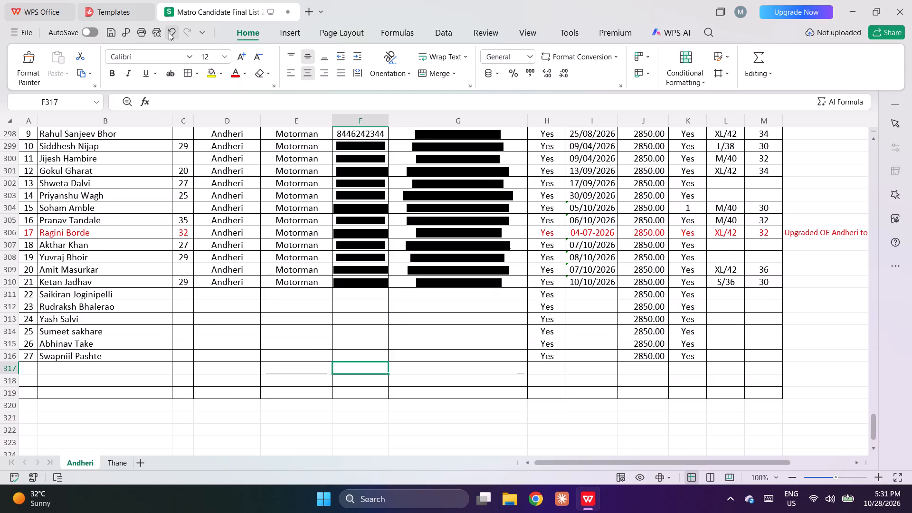
Review the Motorman records upward from blank row 317 to the header in row 289, following the Mobile No. column.
key(Up)
key(Up)
key(Up)
key(Up)
key(Up)
key(Up)
key(Up)
key(Up)
key(Up)
key(Up)
key(Up)
key(Up)
key(Up)
key(Up)
key(Up)
key(Up)
key(Up)
key(Up)
key(Up)
key(Up)
Check the Motorman records from row 290 to row 297, returning to row 295 and following that record across to its Amount cell.
key(Down)
key(Down)
key(Down)
key(Down)
key(Down)
key(Down)
key(Down)
key(Down)
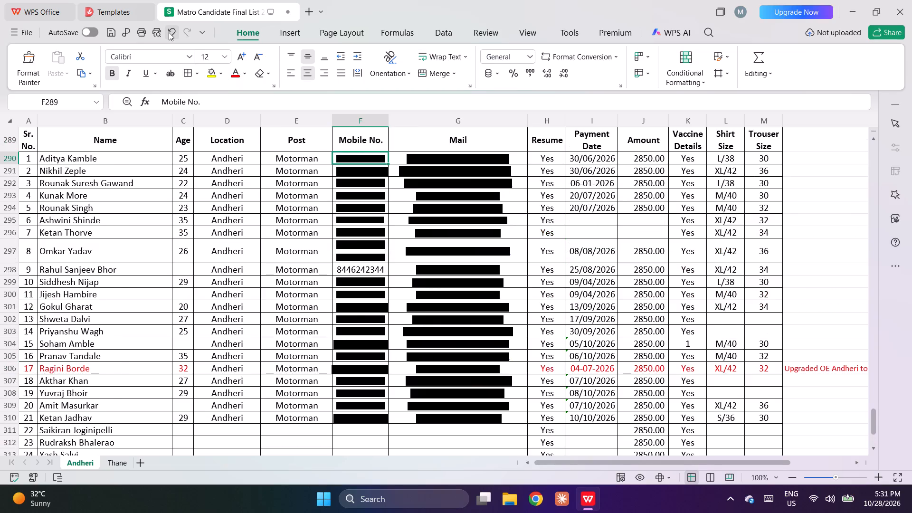
key(Up)
key(Up)
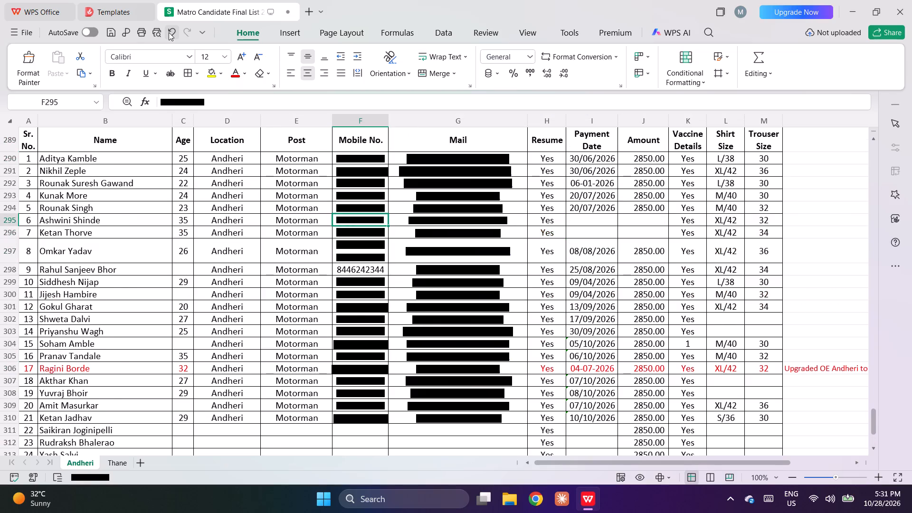
key(Right)
key(Right)
key(Right)
key(Right)
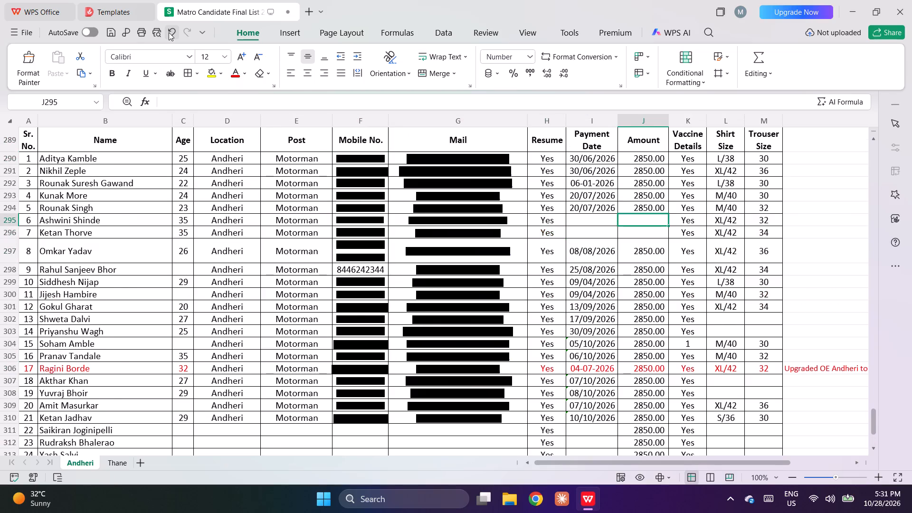
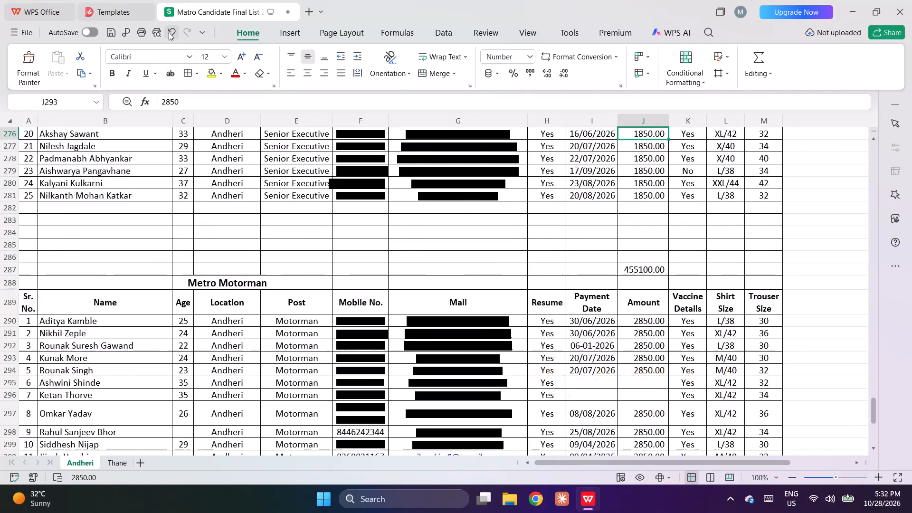
Review the Amount column upward from Motorman row 293 through the Senior Executive section to Office Executive row 235.
key(Up)
key(Up)
key(Up)
key(Up)
key(Up)
key(Up)
key(Up)
key(Up)
key(Up)
key(Up)
key(Up)
key(Up)
key(Up)
key(Up)
key(Up)
key(Up)
key(Up)
key(Up)
key(Up)
key(Up)
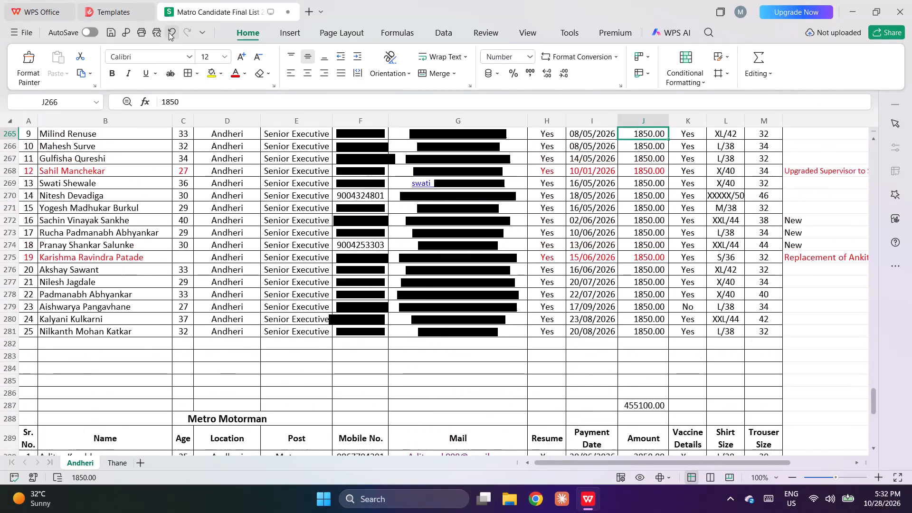
key(Up)
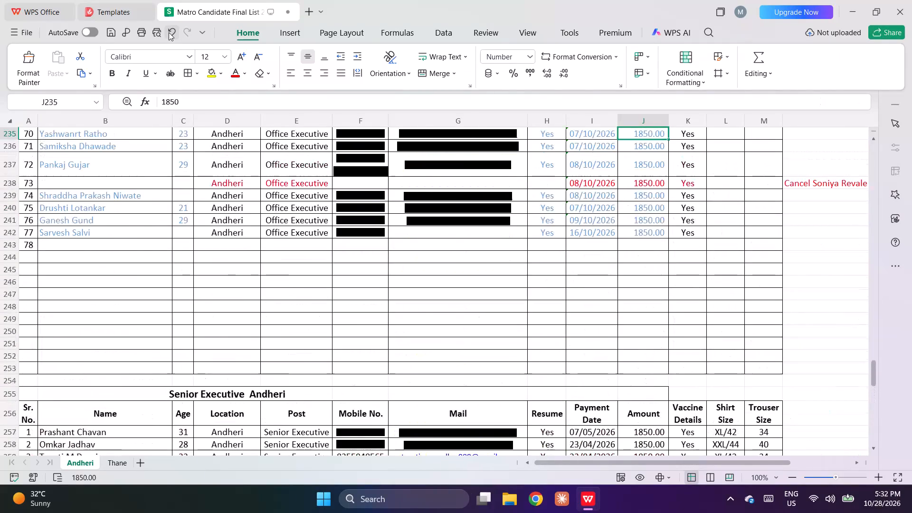
Clear the unused serial number 78 from row 243, below the last Office Executive record in the Andheri sheet.
key(Down)
key(Down)
key(Down)
key(Down)
key(Down)
key(Down)
key(Down)
key(Down)
key(Down)
key(Down)
key(Up)
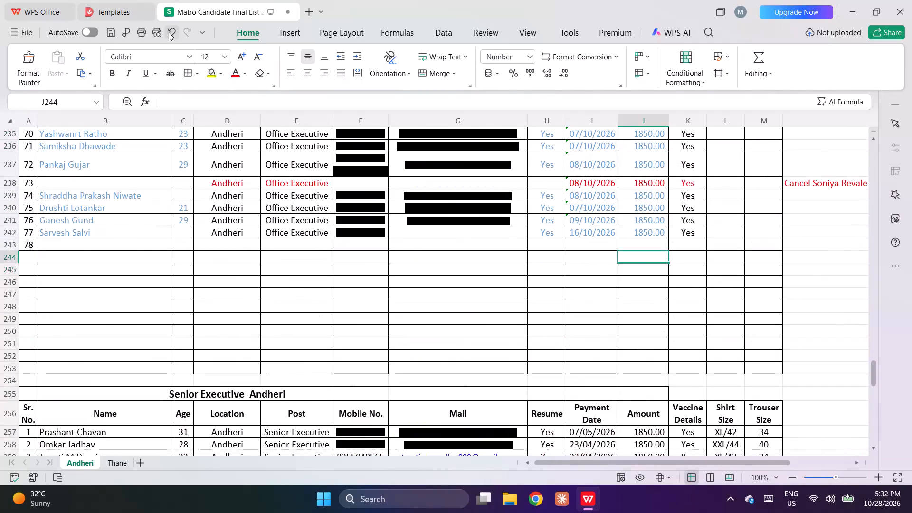
key(Left)
key(Left)
key(Left)
key(Left)
key(Left)
key(Left)
key(Left)
key(Left)
key(Left)
key(Left)
key(Left)
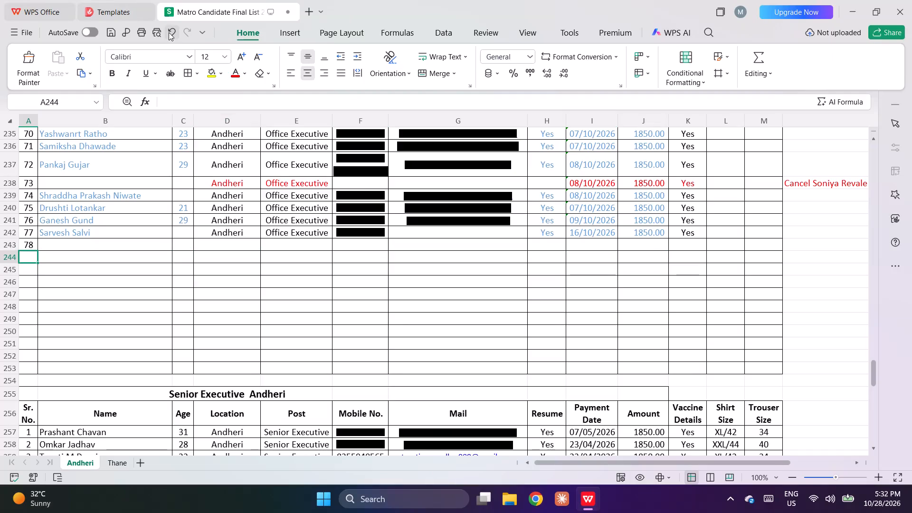
key(Up)
key(Delete)
key(Right)
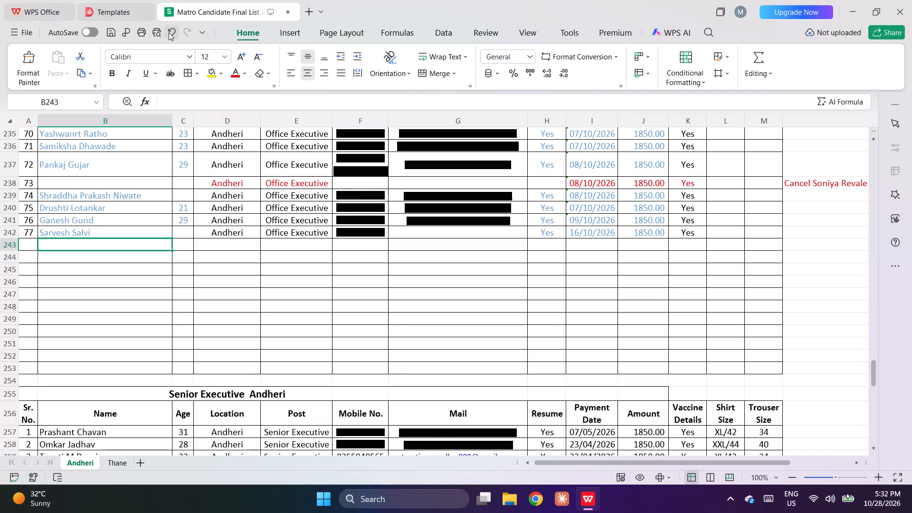
In the Thane sheet, fill the amount 1850.00 down from row 125 into Senior Executive records 27 and 28.
click(118, 456)
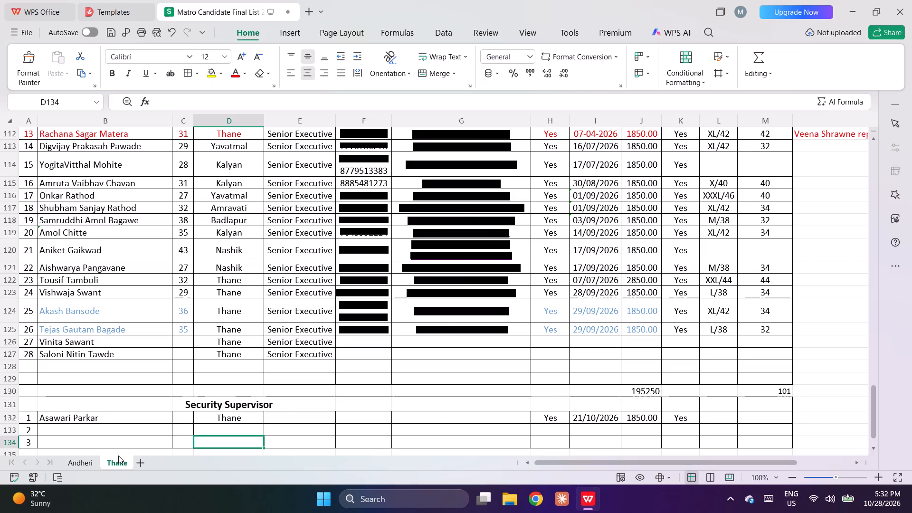
key(Up)
key(Up)
key(Up)
key(Up)
key(Up)
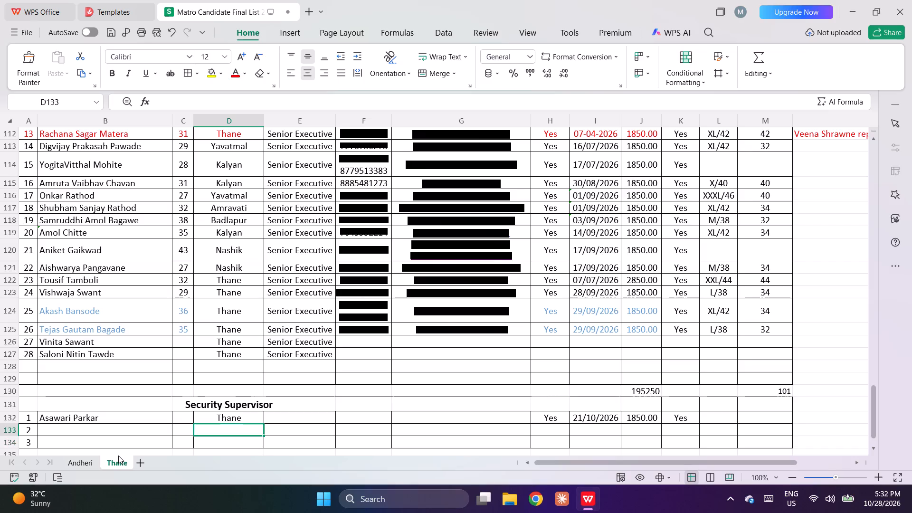
key(Up)
key(Up)
key(Up)
key(Right)
key(Right)
key(Right)
key(Right)
key(Right)
key(Right)
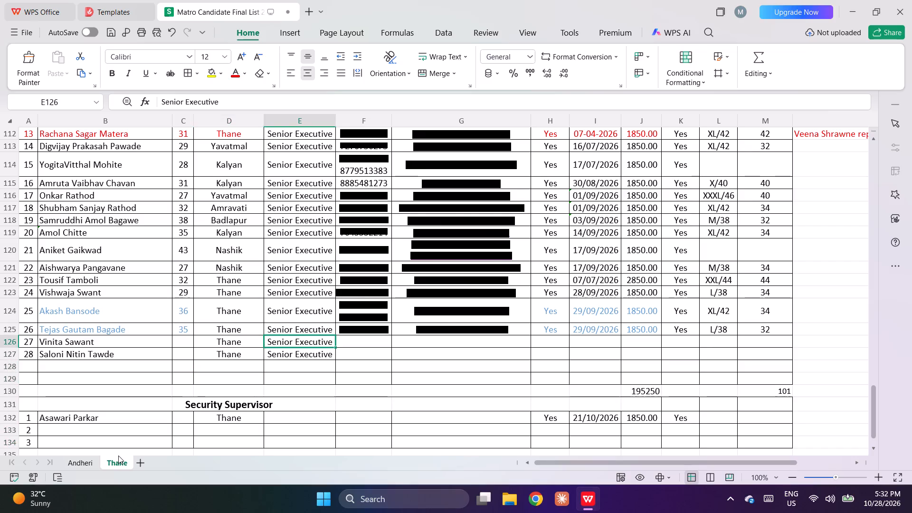
key(ctrl+d)
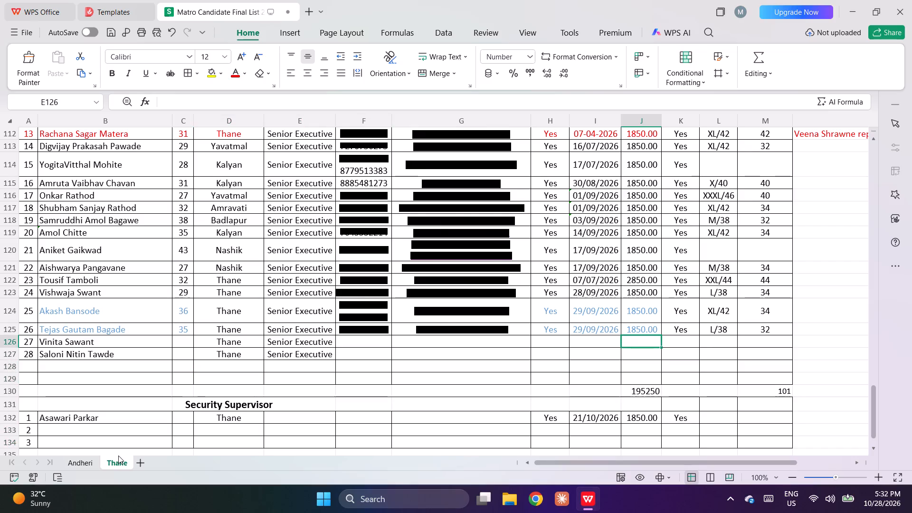
key(Down)
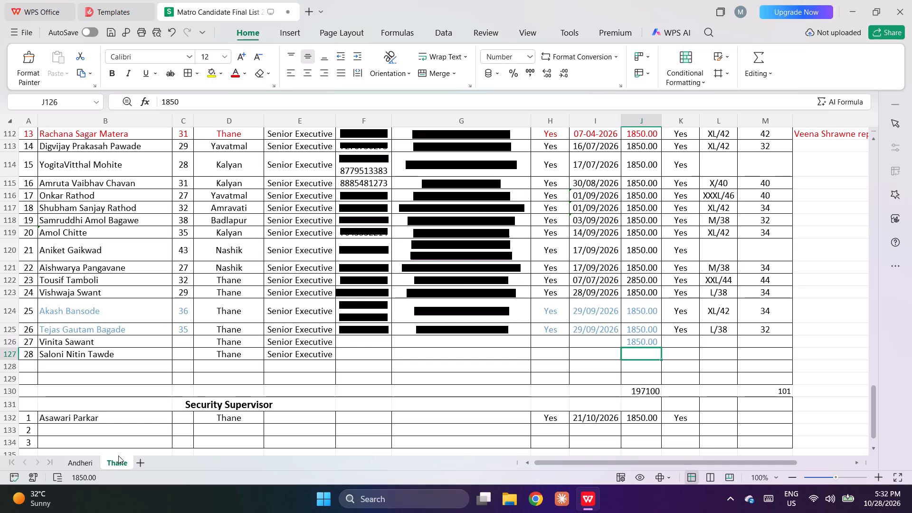
key(ctrl+d)
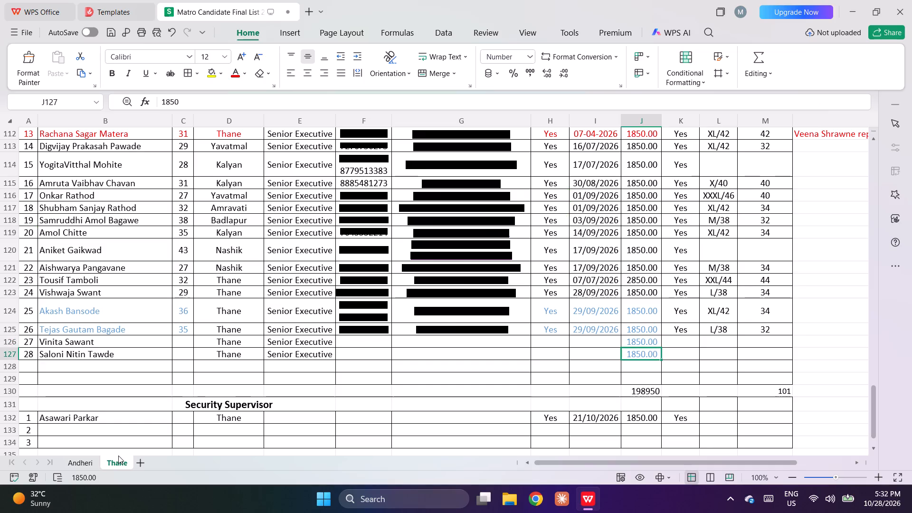
Go to the empty Payment Date cell of Senior Executive record 27 in row 126.
key(Left)
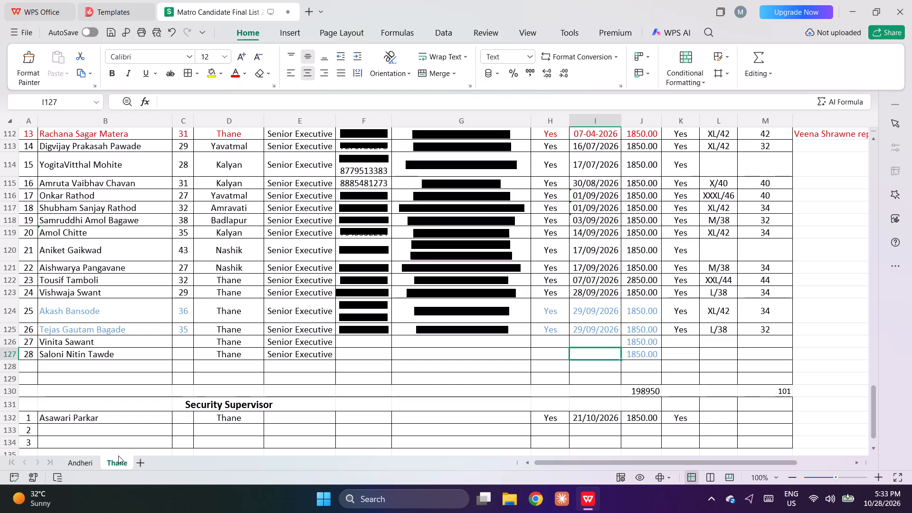
key(Left)
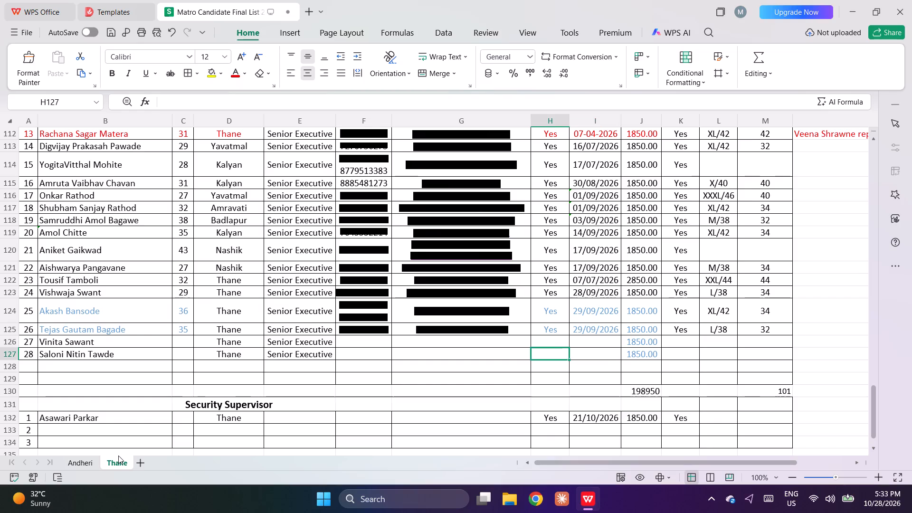
key(Right)
key(Up)
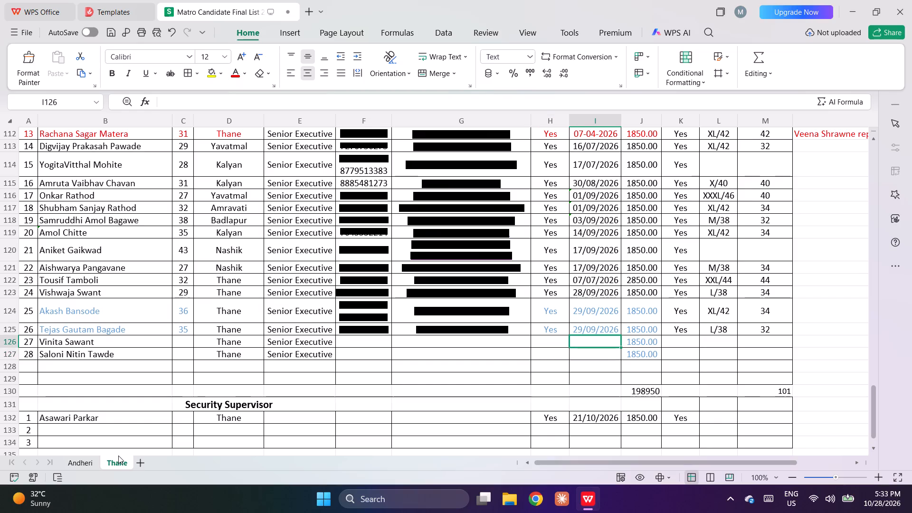
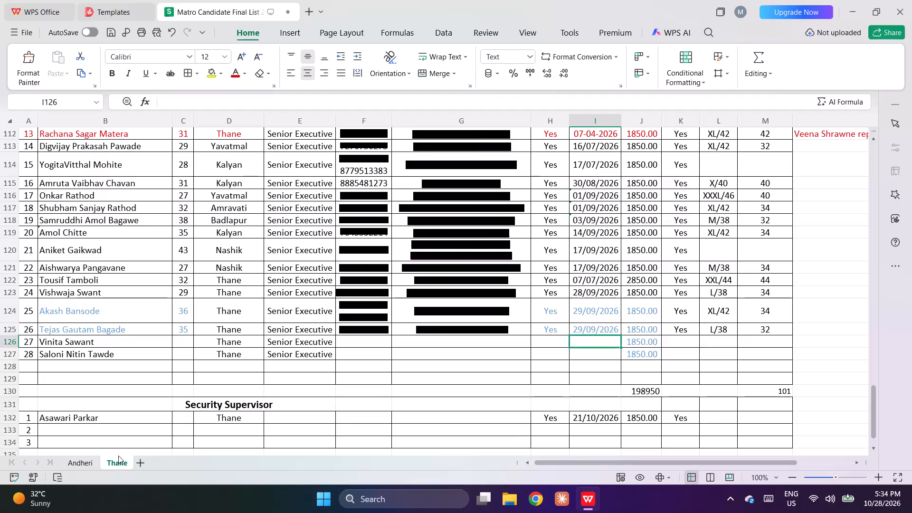
Enter the Payment Date 26/10/2026 for Senior Executive record 27 in row 126.
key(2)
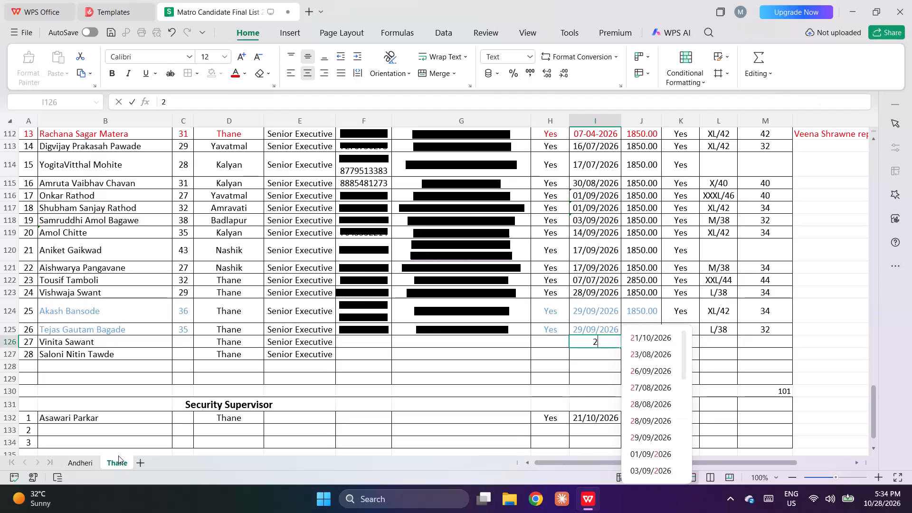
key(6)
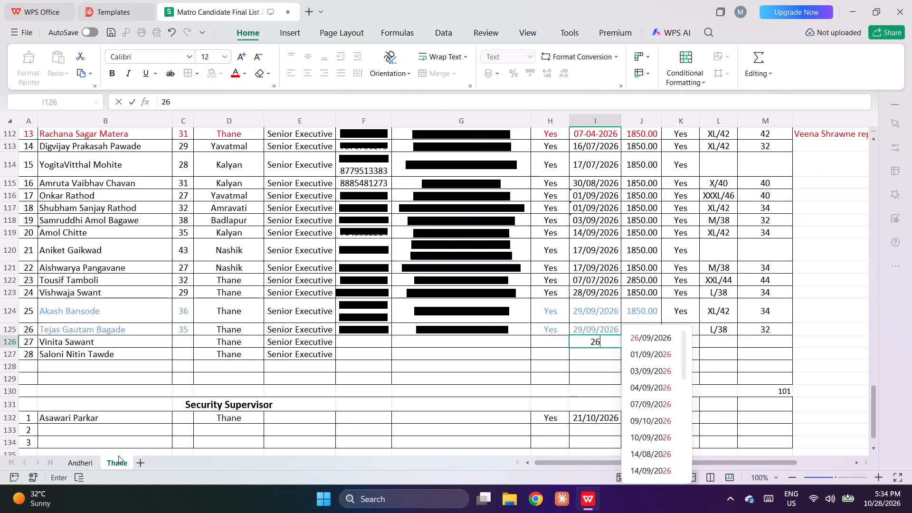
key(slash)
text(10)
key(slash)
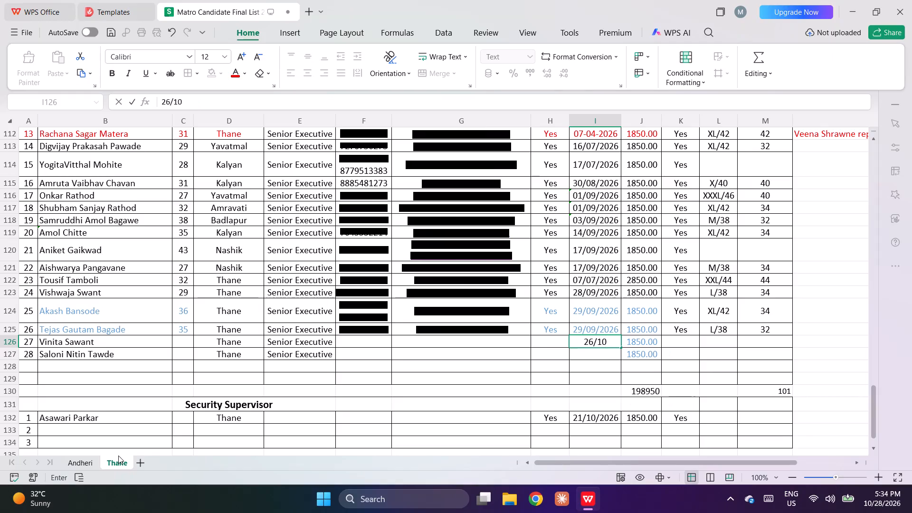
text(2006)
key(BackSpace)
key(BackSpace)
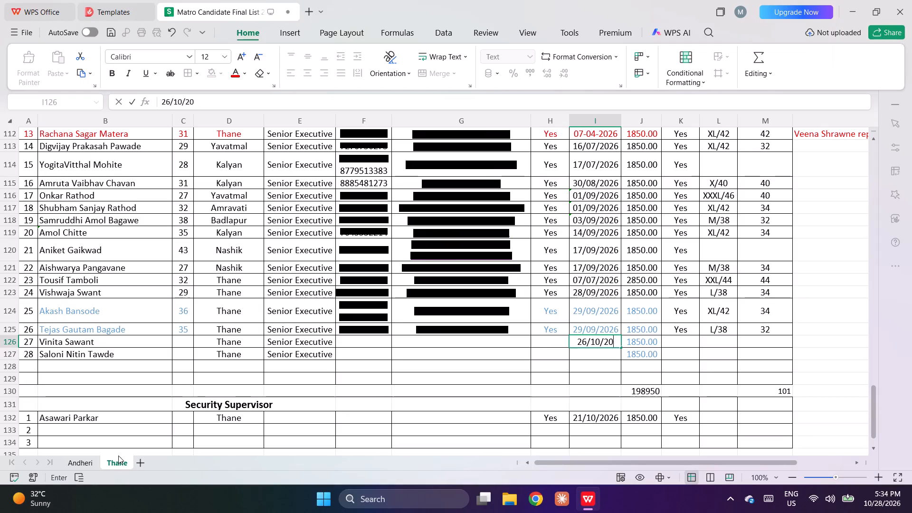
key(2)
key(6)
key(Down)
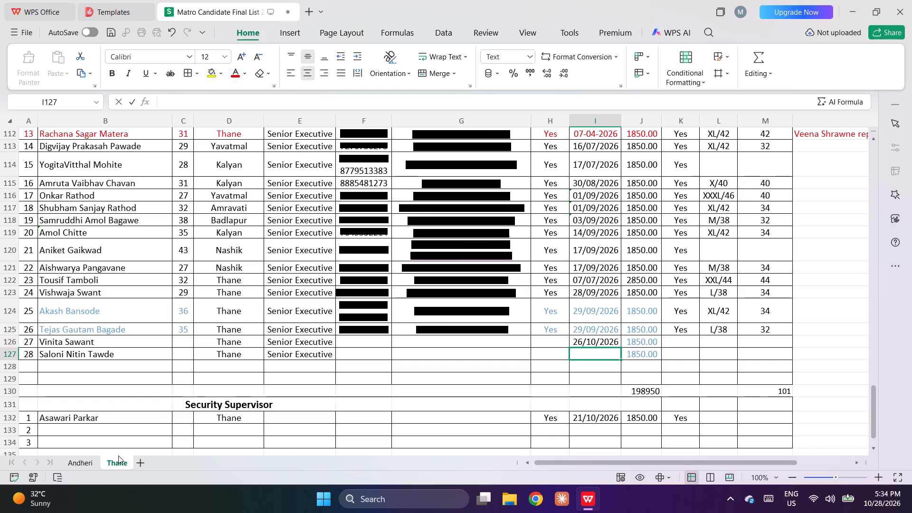
Fill the Payment Date down into Senior Executive record 28 in row 127 and change it to 27/10/2026.
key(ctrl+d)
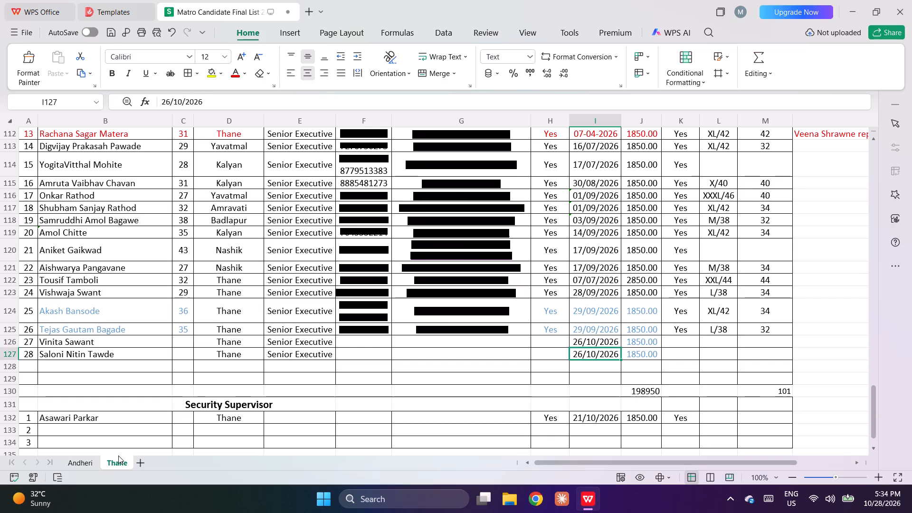
double_click(584, 353)
key(BackSpace)
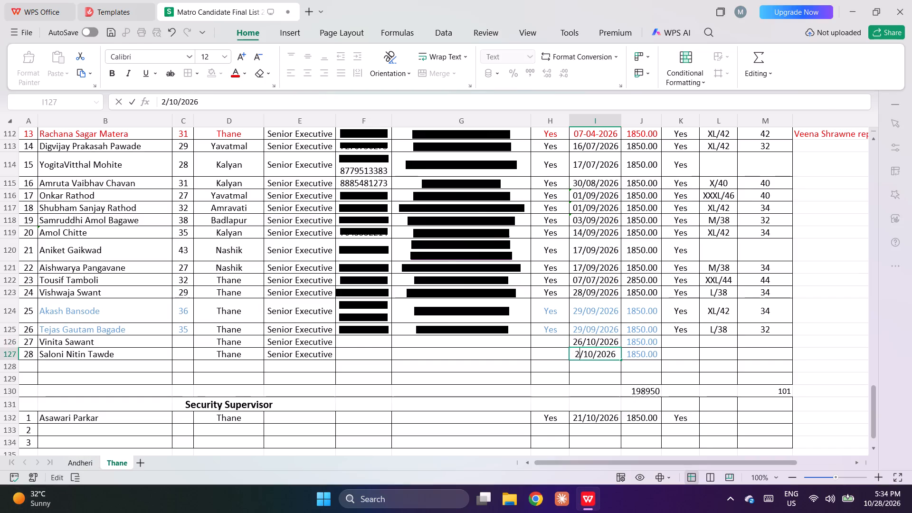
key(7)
key(Return)
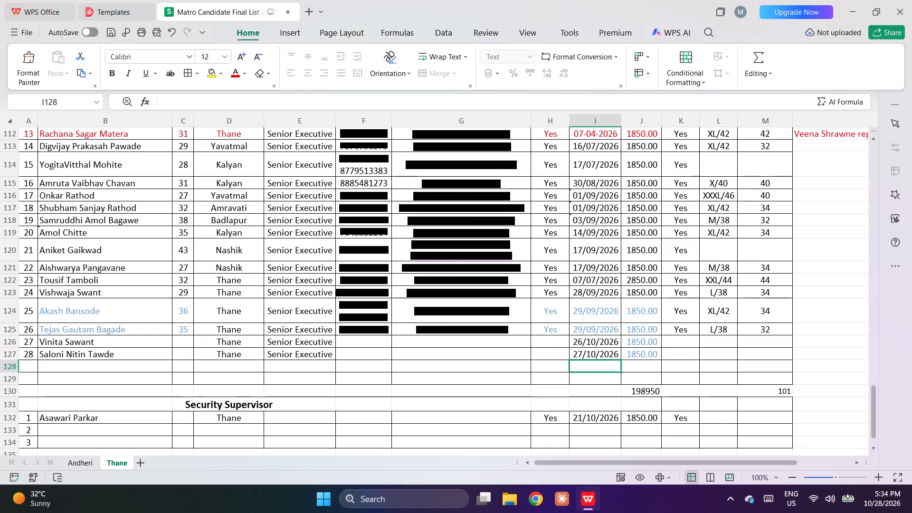
Review the Payment Date column from the empty rows below record 28 up through the earlier Senior Executive records.
key(Down)
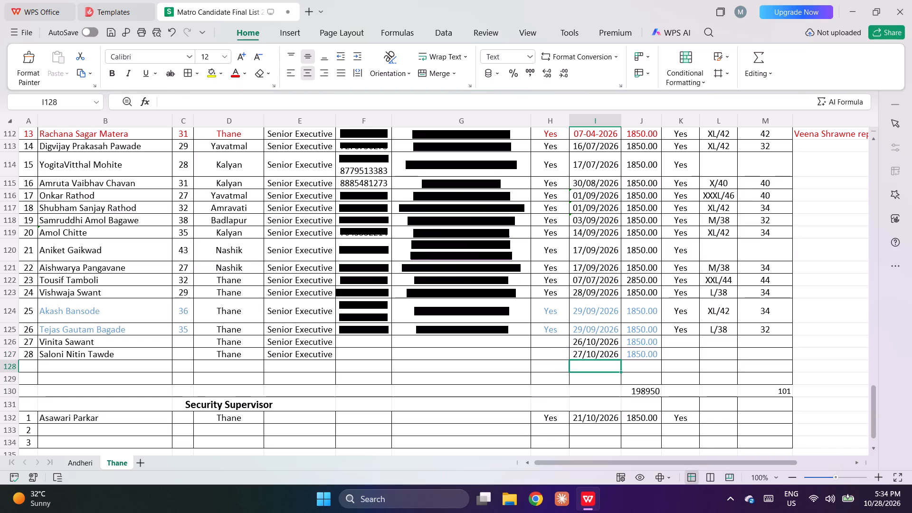
key(Up)
key(Up)
key(Up)
key(Up)
key(Up)
key(Up)
key(Up)
key(Up)
key(Up)
key(Up)
key(Up)
key(Up)
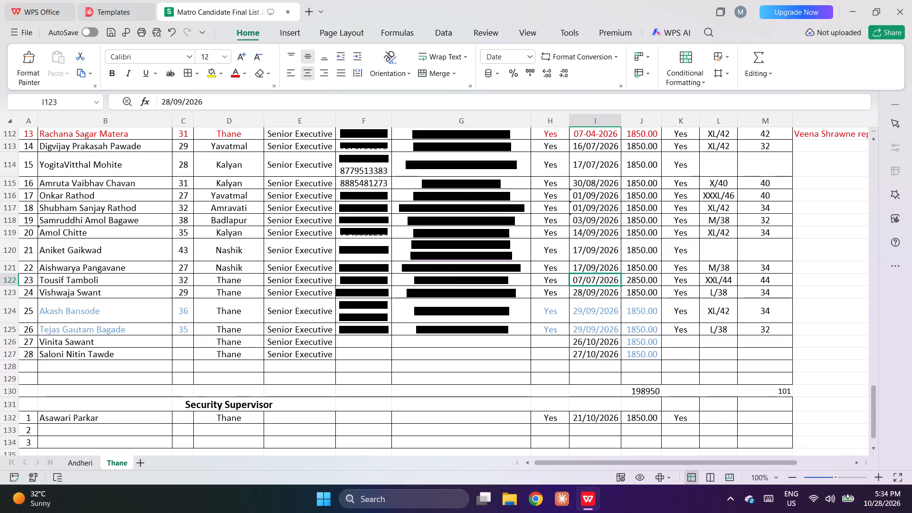
key(Down)
key(Down)
key(Down)
key(Down)
key(Down)
key(Down)
key(Down)
key(Down)
key(Down)
key(Down)
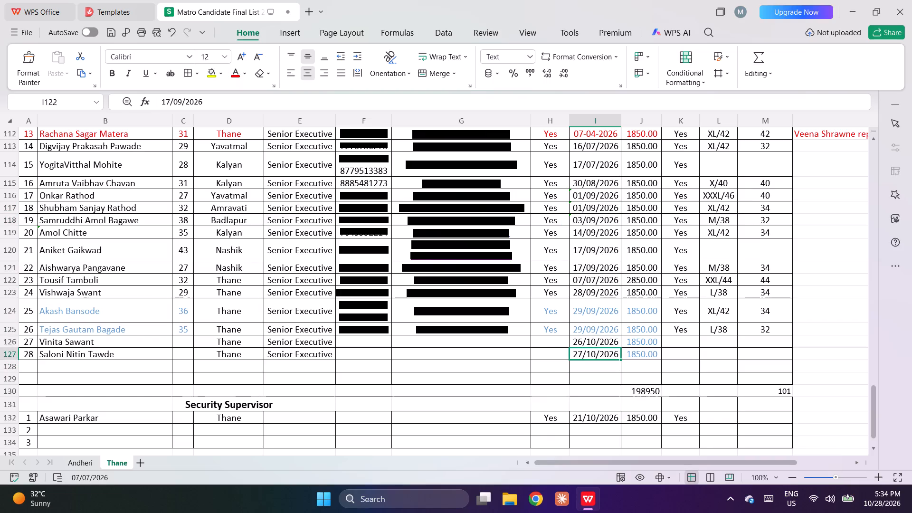
key(Down)
key(Up)
Examine the fields of Senior Executive record 28 across row 127, from serial number to shirt size, for missing entries.
key(Left)
key(Left)
key(Left)
key(Left)
key(Left)
key(Left)
key(Left)
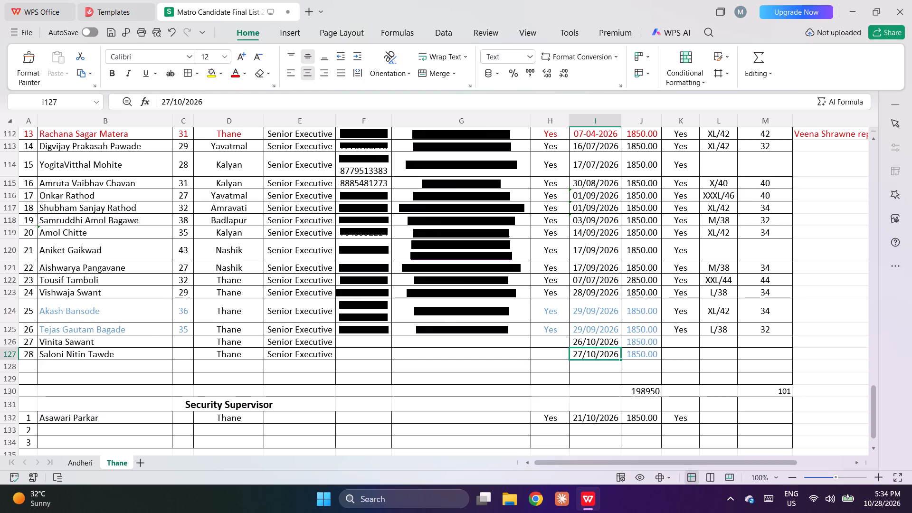
key(Right)
key(Right)
key(Right)
key(Right)
key(Right)
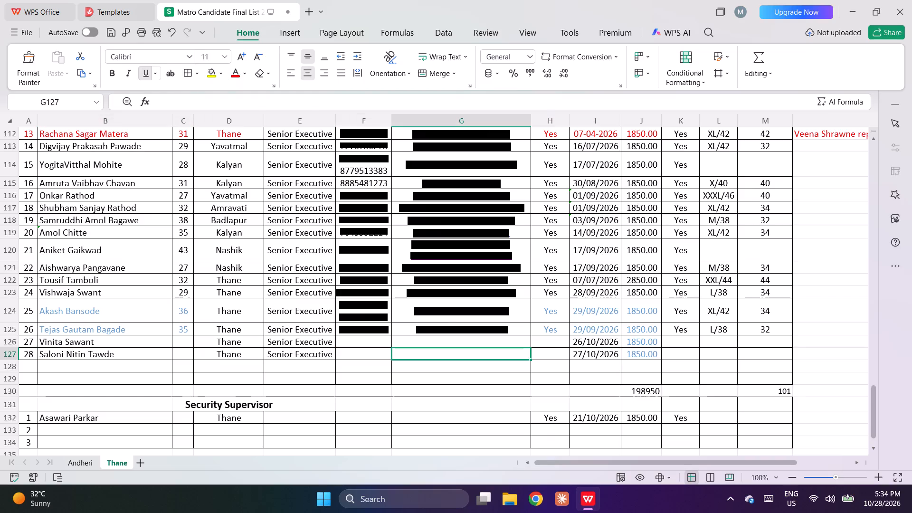
key(Left)
key(Left)
key(Left)
key(Left)
key(Left)
key(Left)
key(Left)
key(Left)
key(Left)
key(Left)
key(Right)
key(Right)
key(Right)
key(Right)
key(Right)
key(Right)
key(Right)
key(Right)
key(Right)
key(Right)
key(Right)
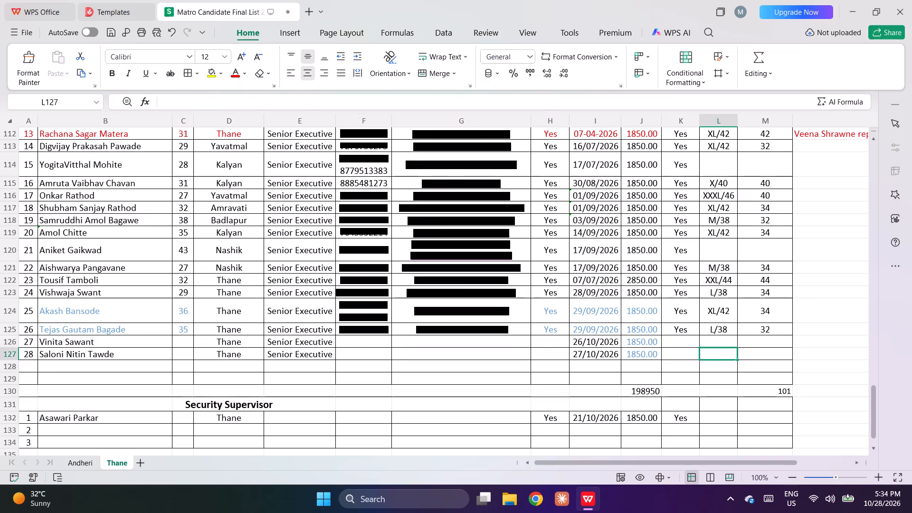
Fill the Resume value Yes down from row 125 into Senior Executive records 27 and 28 in rows 126 and 127.
key(Left)
key(Left)
key(Left)
key(Left)
key(Up)
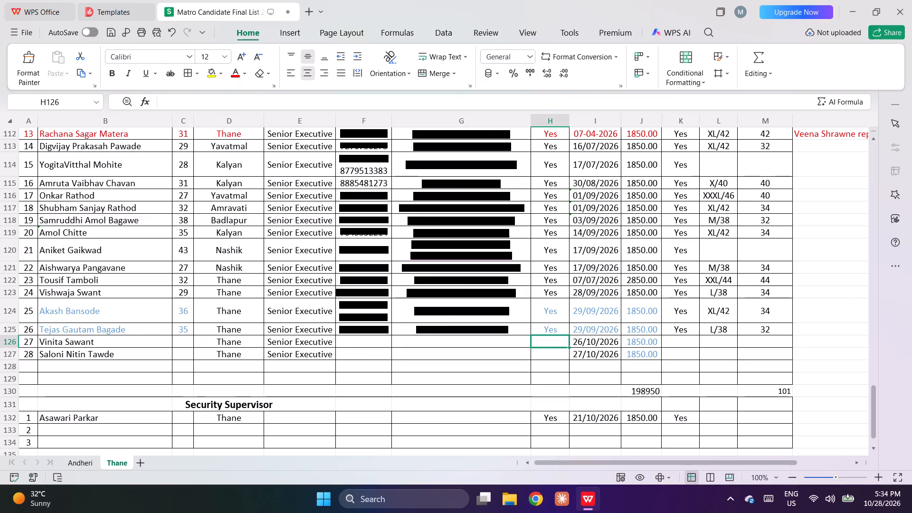
key(ctrl+d)
key(Return)
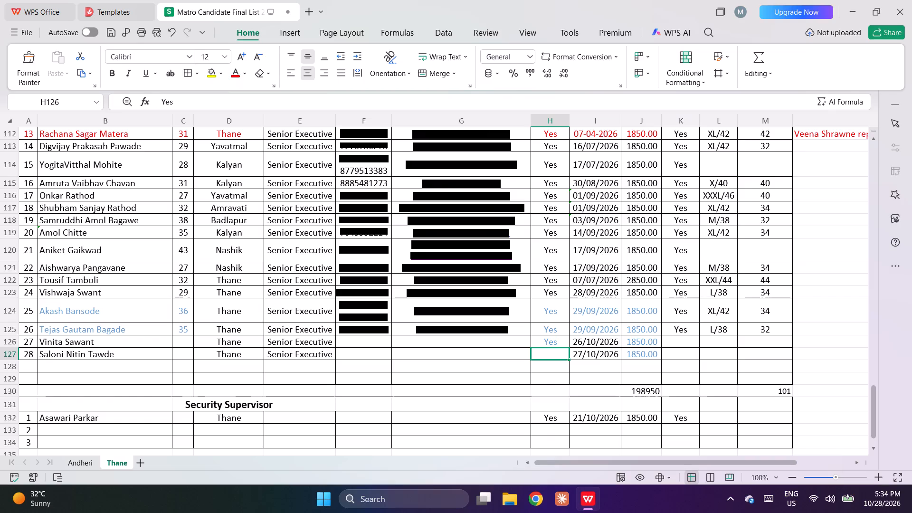
key(ctrl+d)
In the Office Executive section, fill the amount 1850.00 down from row 88 into records 43 to 47, rows 89 to 93.
key(Up)
key(Up)
key(Up)
key(Up)
key(Up)
key(Up)
key(Up)
key(Up)
key(Up)
key(Up)
key(Up)
key(Up)
key(Up)
key(Up)
key(Up)
key(Up)
key(Up)
key(Up)
key(Up)
key(Up)
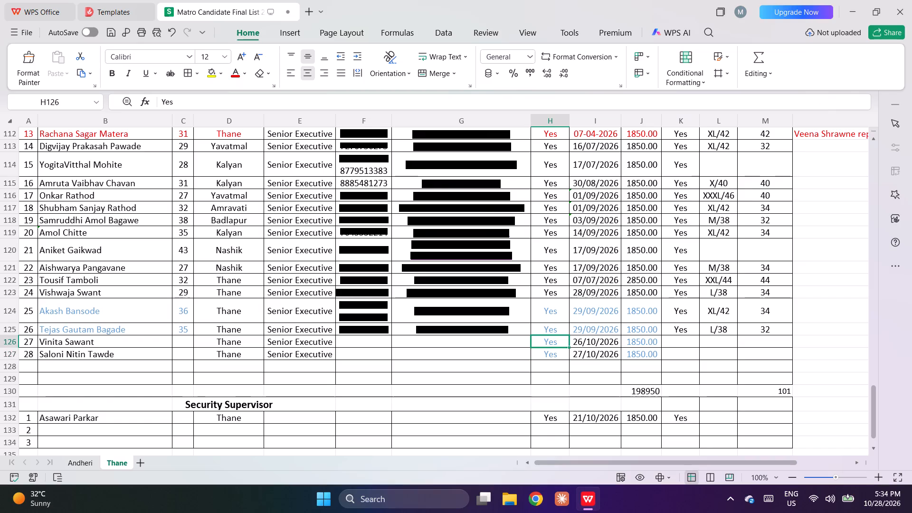
key(Down)
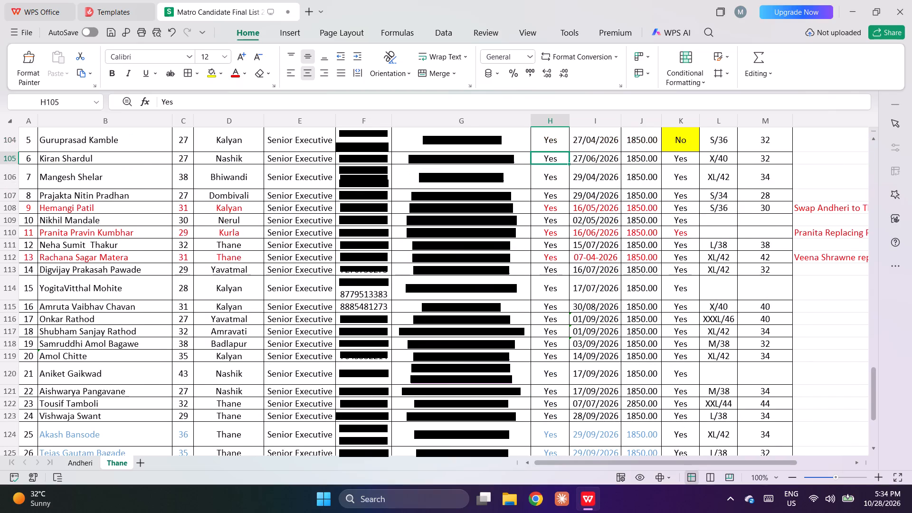
key(Up)
key(Up)
key(Up)
key(Up)
key(Up)
key(Up)
key(Up)
key(Up)
key(Up)
key(Up)
key(Up)
key(Up)
key(Up)
key(Up)
key(Up)
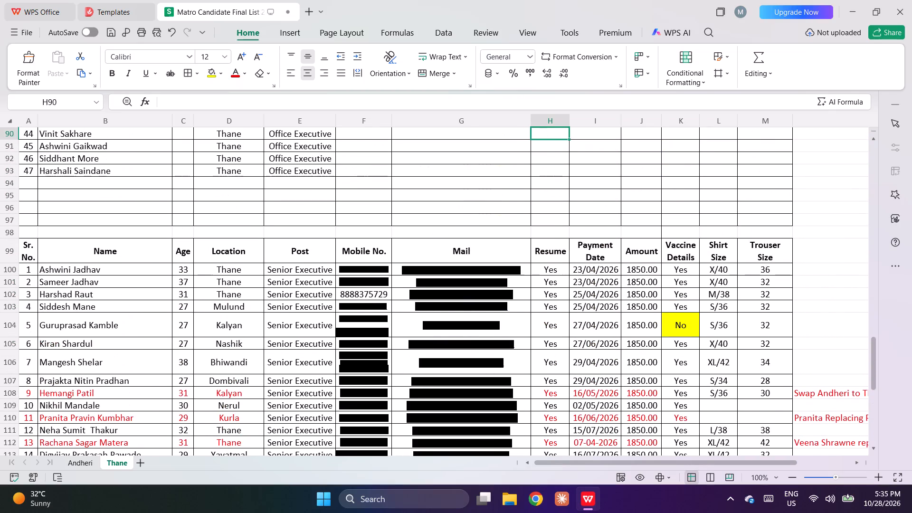
key(Up)
key(Up)
key(Up)
key(Up)
key(Up)
key(Up)
key(Up)
key(Up)
key(Up)
key(Up)
key(Up)
key(Up)
key(Down)
key(Down)
key(Down)
key(Down)
key(Down)
key(Down)
key(Down)
key(Down)
key(Down)
key(Down)
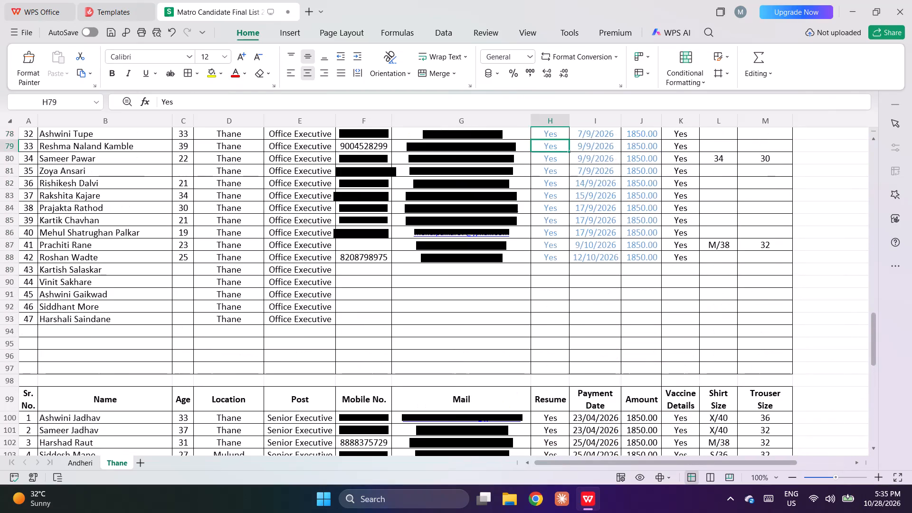
key(Down)
key(Right)
key(Right)
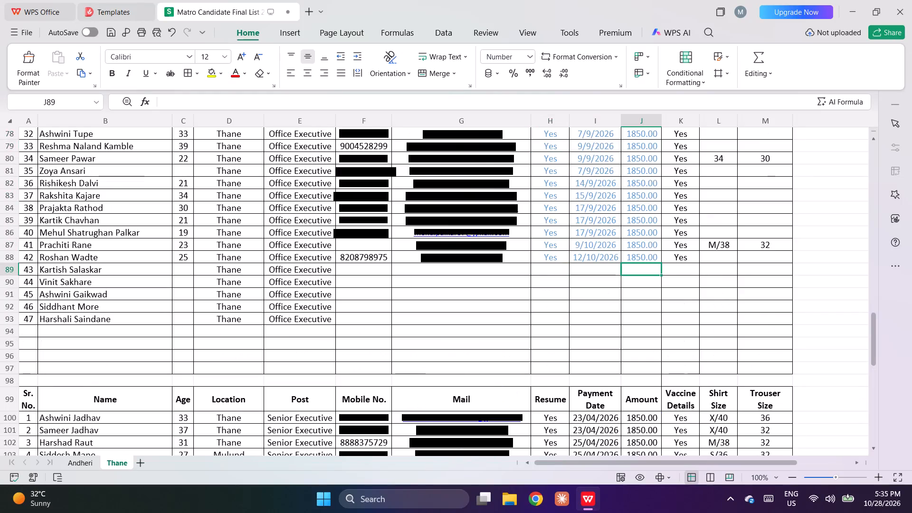
key(ctrl+d)
key(Down)
key(ctrl+d)
key(Down)
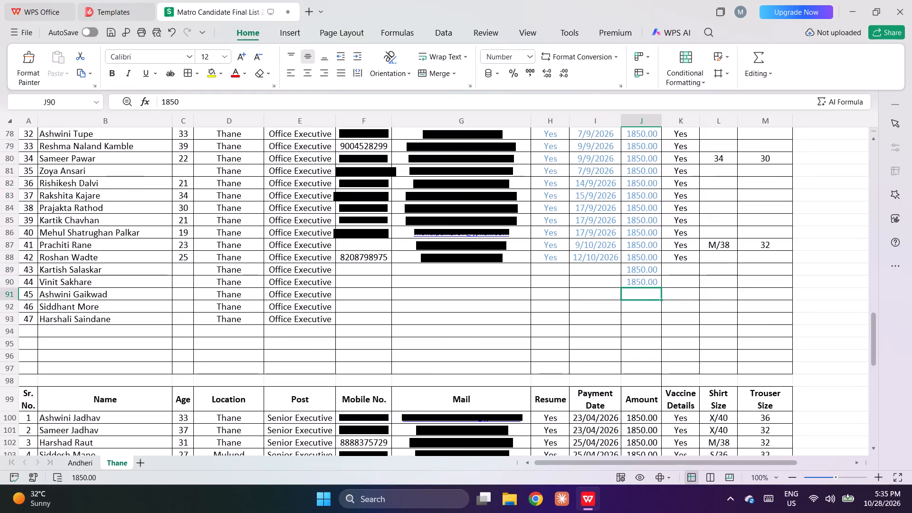
key(ctrl+d)
key(Down)
key(ctrl+d)
key(Down)
key(ctrl+d)
key(Down)
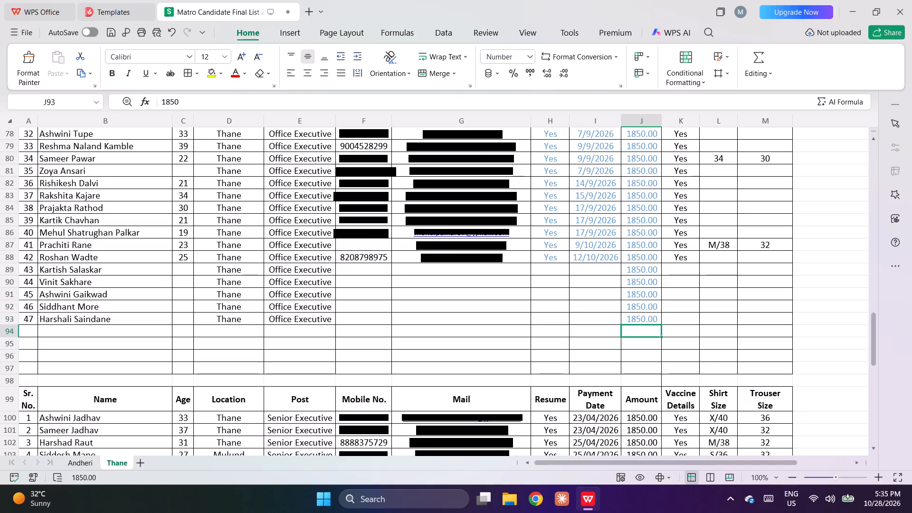
Fill the Resume value Yes down from row 88 into Office Executive records 43 to 47, rows 89 to 93.
key(Up)
key(Left)
key(Left)
key(Left)
key(Left)
key(Left)
key(Left)
key(Right)
key(Right)
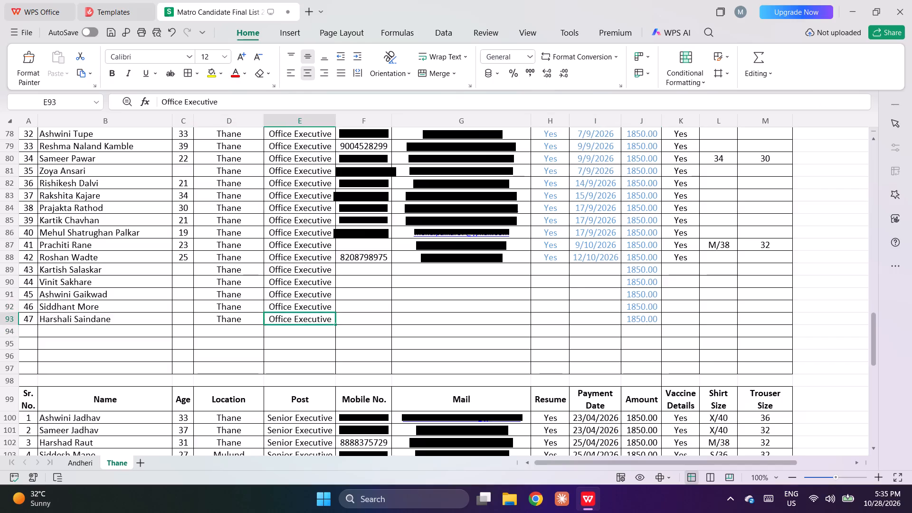
key(Right)
key(Right)
key(Up)
key(Up)
key(Up)
key(Up)
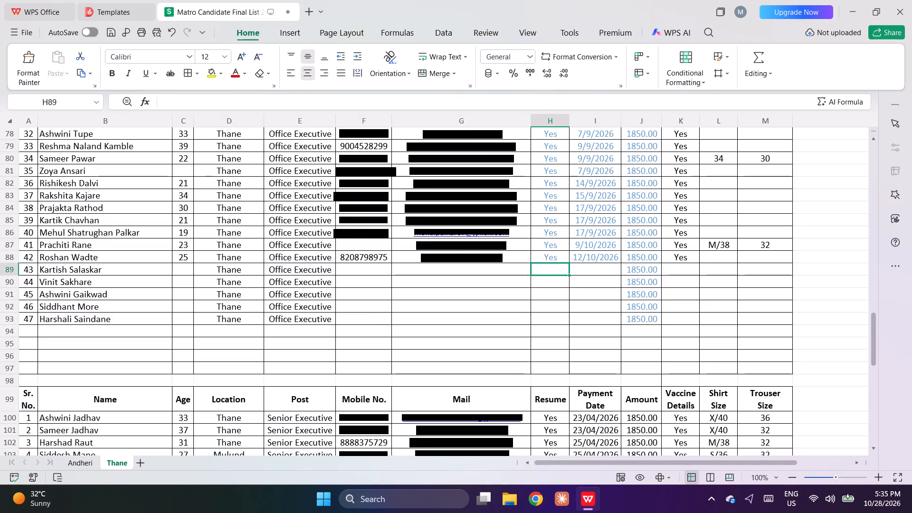
key(ctrl+d)
key(Down)
key(ctrl+d)
key(Down)
key(ctrl+d)
key(Down)
key(ctrl+d)
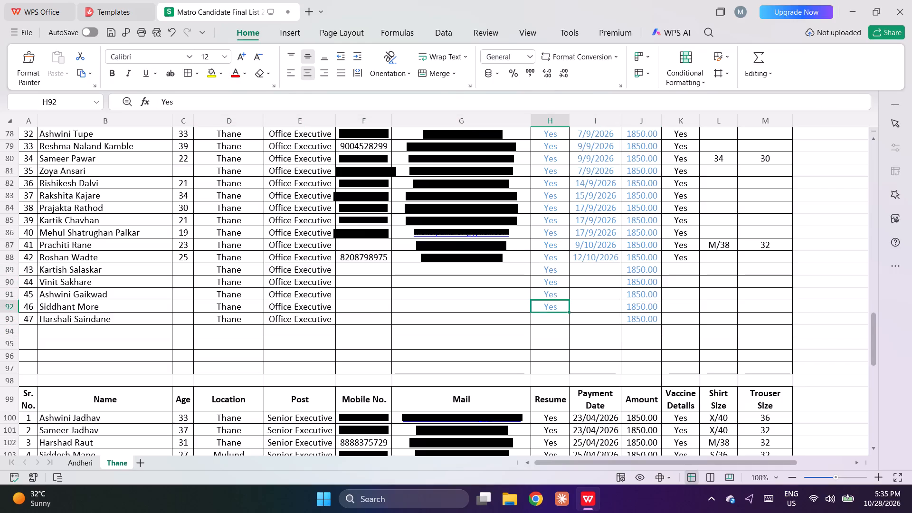
key(Down)
key(ctrl+d)
key(Down)
Examine the fields of Office Executive record 43 across row 89, from serial number to payment date, for missing entries.
key(Up)
key(Up)
key(Up)
key(Up)
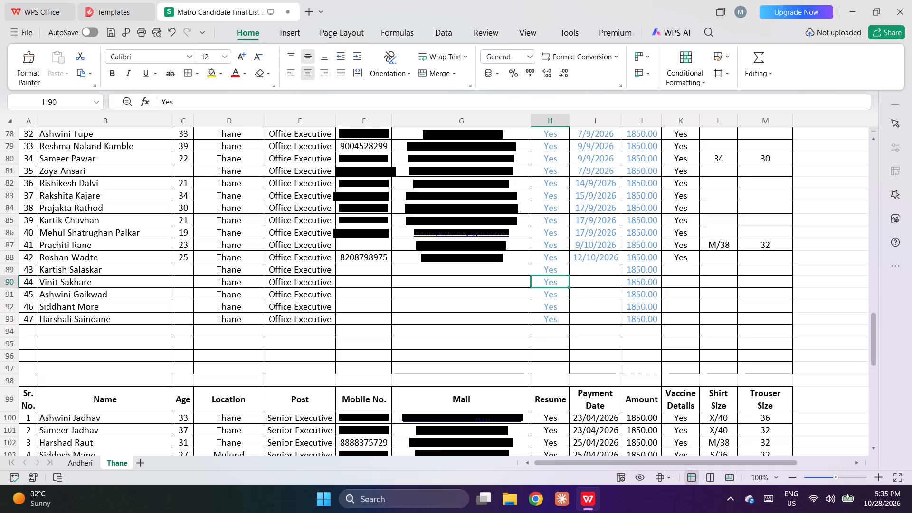
key(Up)
key(Right)
key(Left)
key(Left)
key(Left)
key(Left)
key(Left)
key(Left)
key(Left)
key(Left)
key(Left)
key(Left)
key(Left)
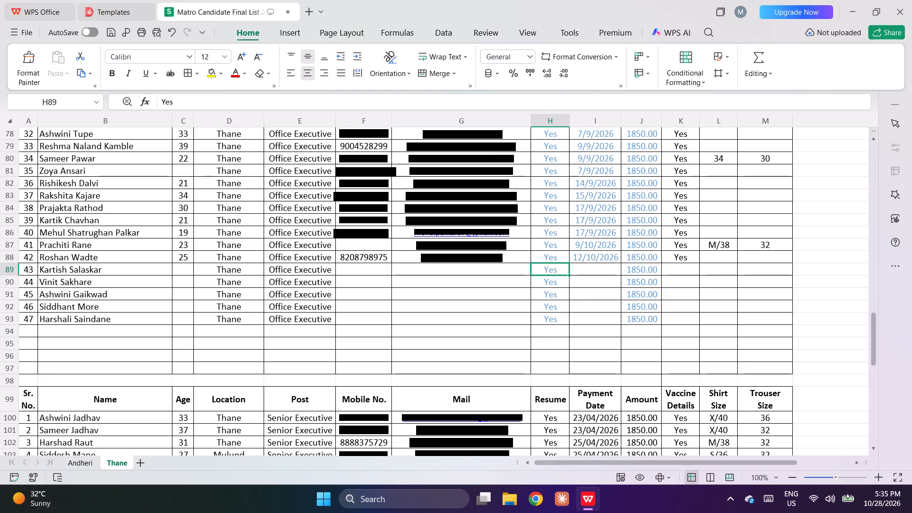
key(Right)
key(Right)
key(Right)
key(Right)
key(Right)
key(Right)
key(Right)
key(Right)
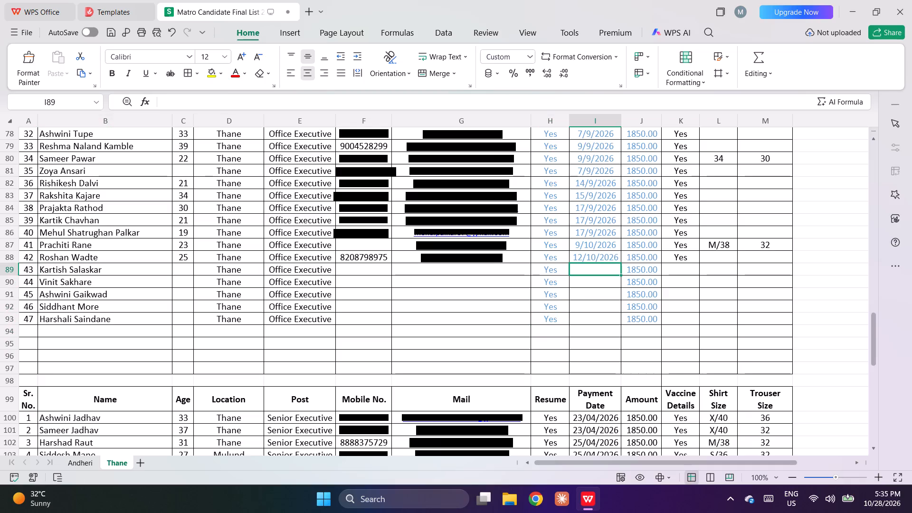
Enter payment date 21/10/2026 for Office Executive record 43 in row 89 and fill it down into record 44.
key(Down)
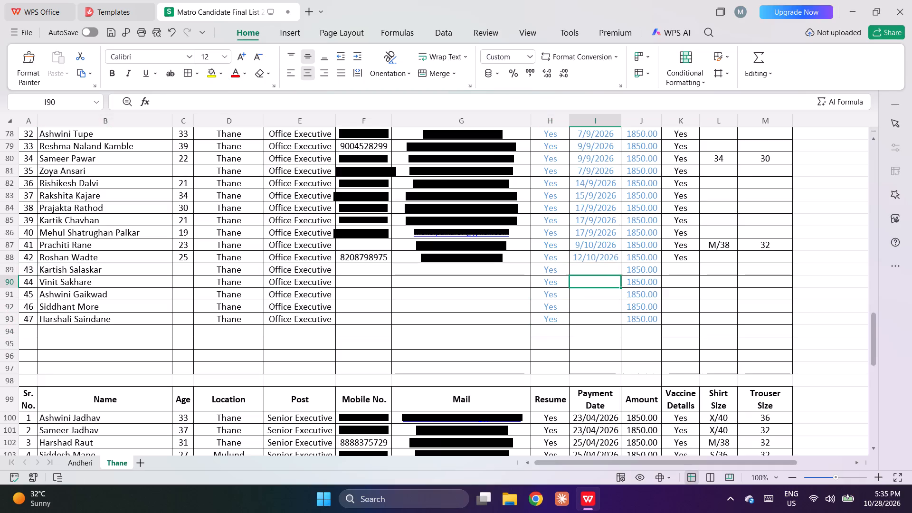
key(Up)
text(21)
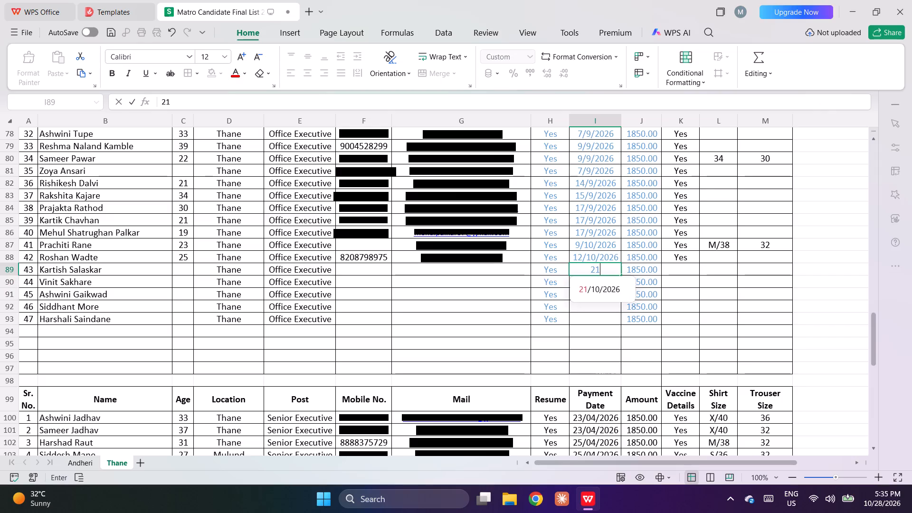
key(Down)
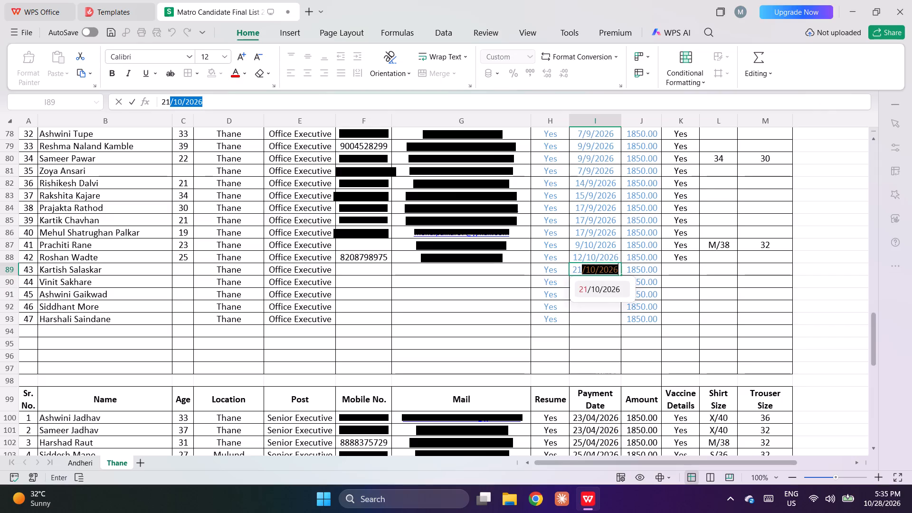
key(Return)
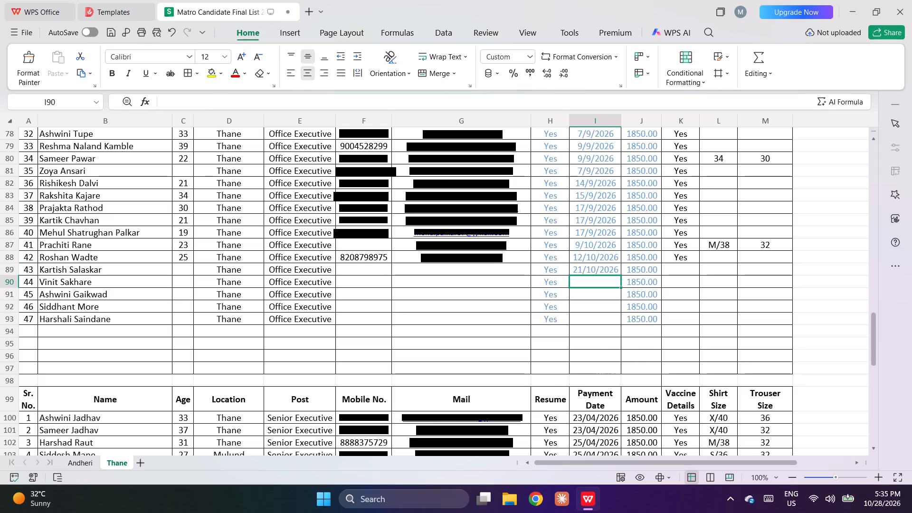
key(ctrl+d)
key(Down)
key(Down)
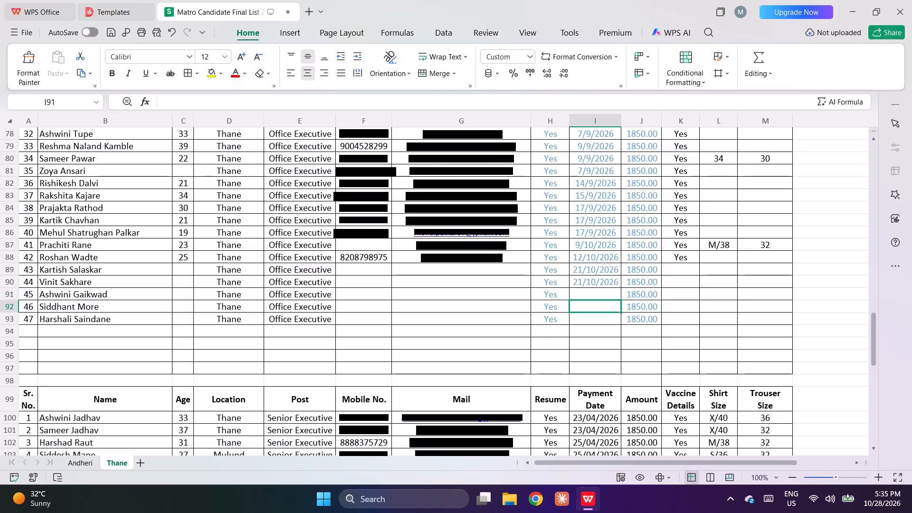
Change the payment date of Office Executive record 43 in row 89 to 13/10/2026, reusing record 42's date as the base.
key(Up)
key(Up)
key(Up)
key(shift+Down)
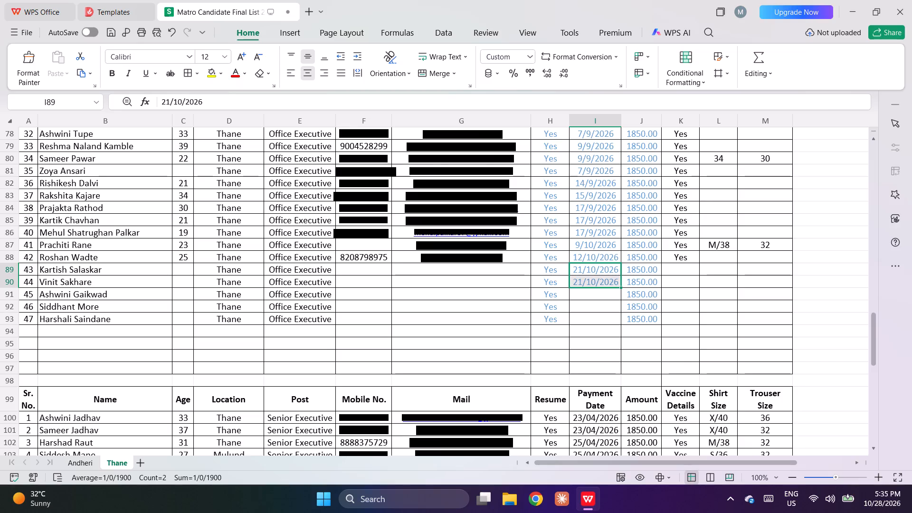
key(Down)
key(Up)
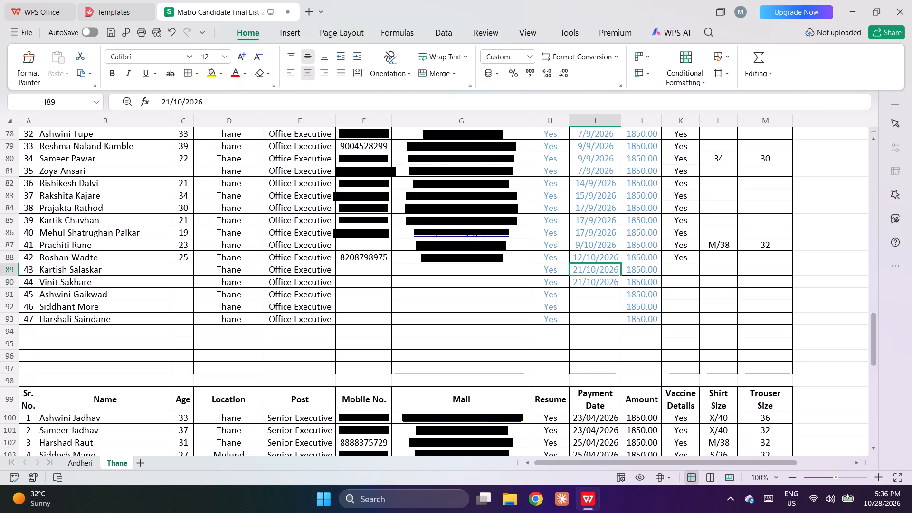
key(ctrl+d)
double_click(578, 272)
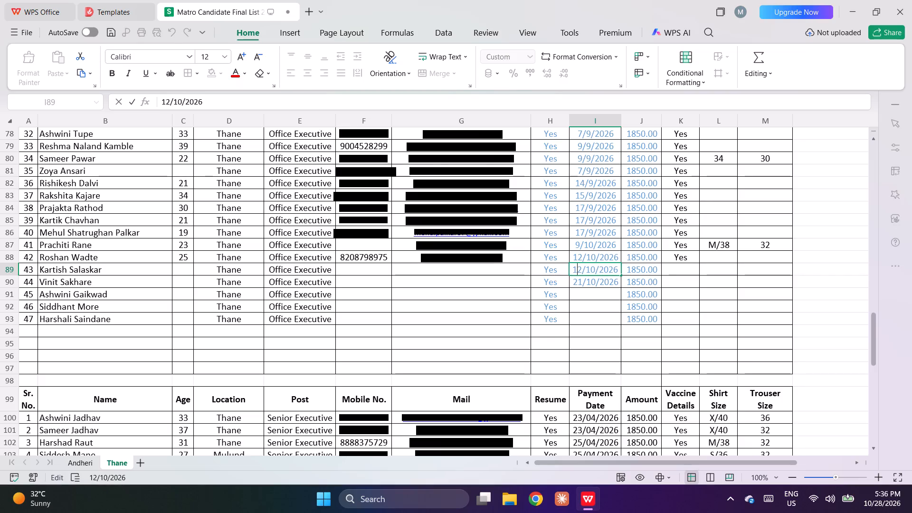
key(Delete)
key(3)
key(Return)
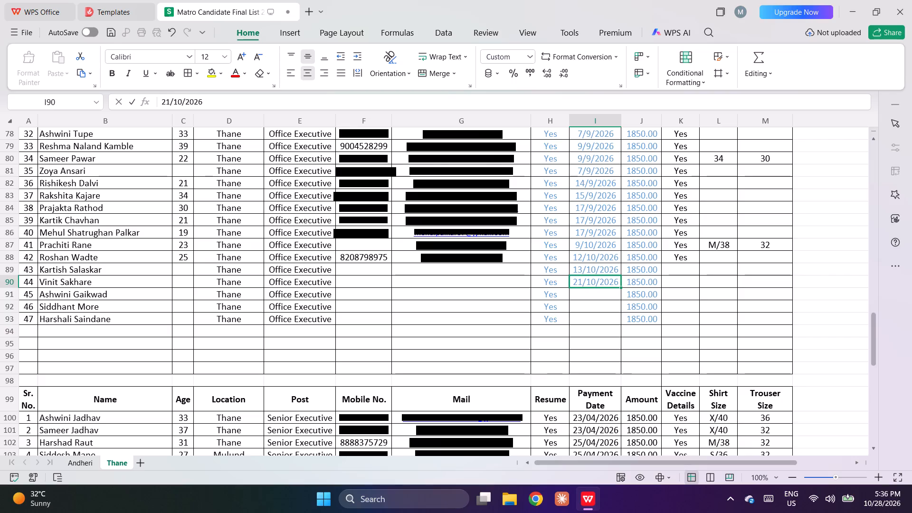
Set the payment date of Office Executive record 44 to 16/10/2026 and fill it down into records 45 and 46.
key(ctrl+d)
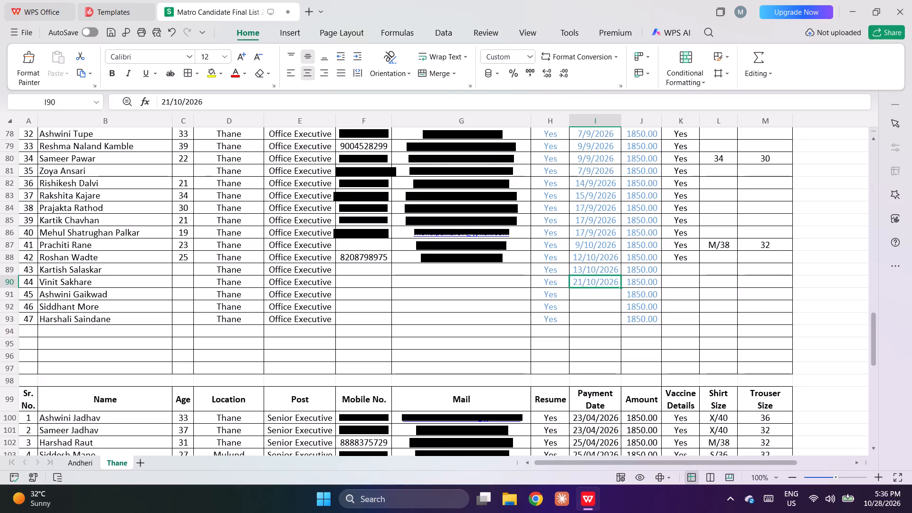
double_click(579, 281)
key(Delete)
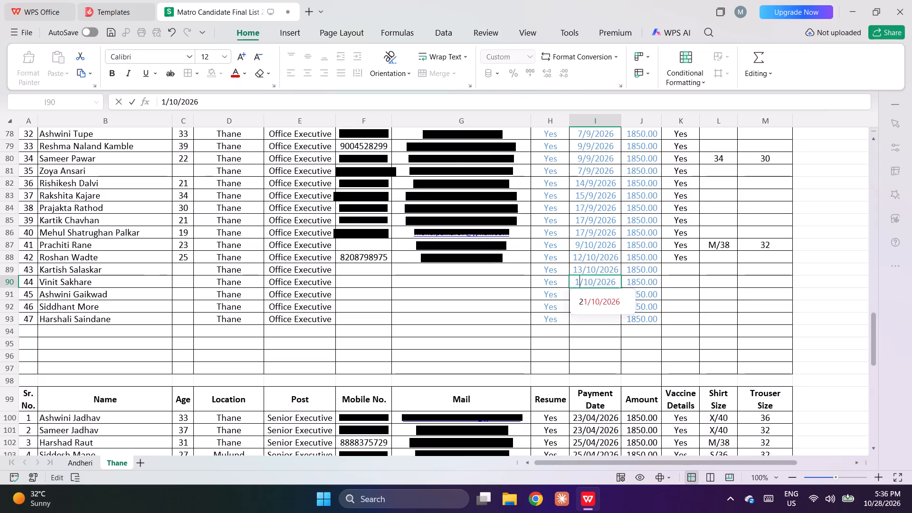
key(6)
key(Return)
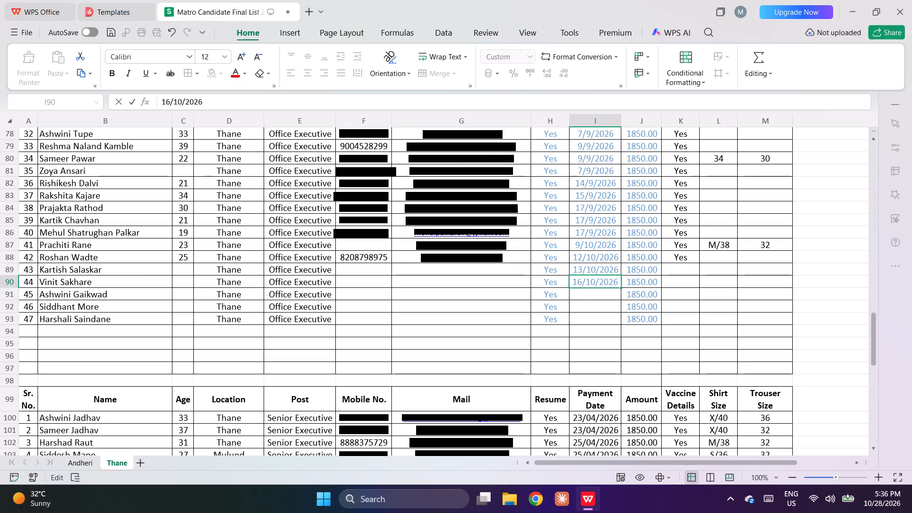
key(ctrl+d)
key(Return)
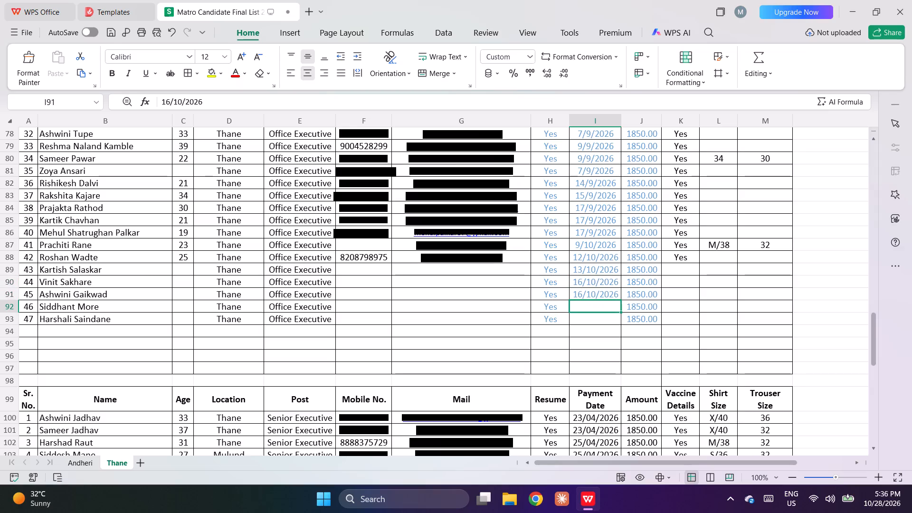
key(ctrl+d)
key(Return)
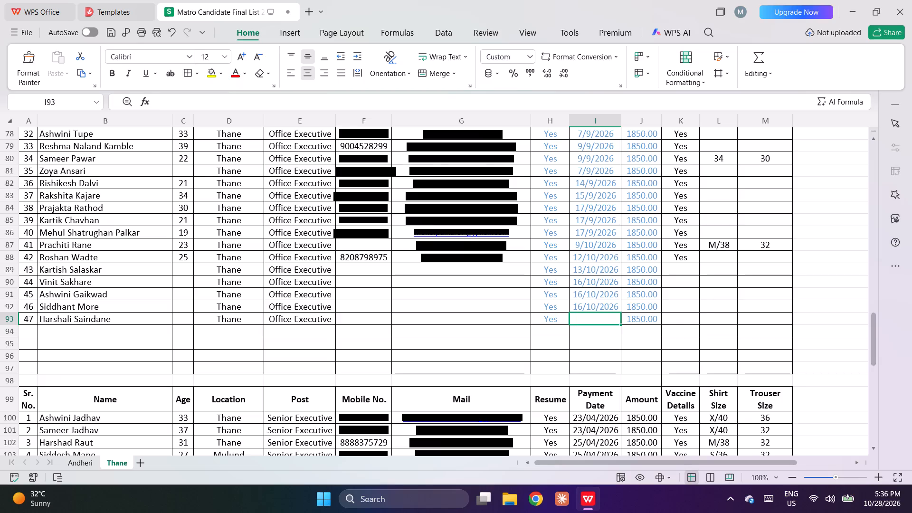
Enter payment date 26/10/2026 for Office Executive record 47 in row 93.
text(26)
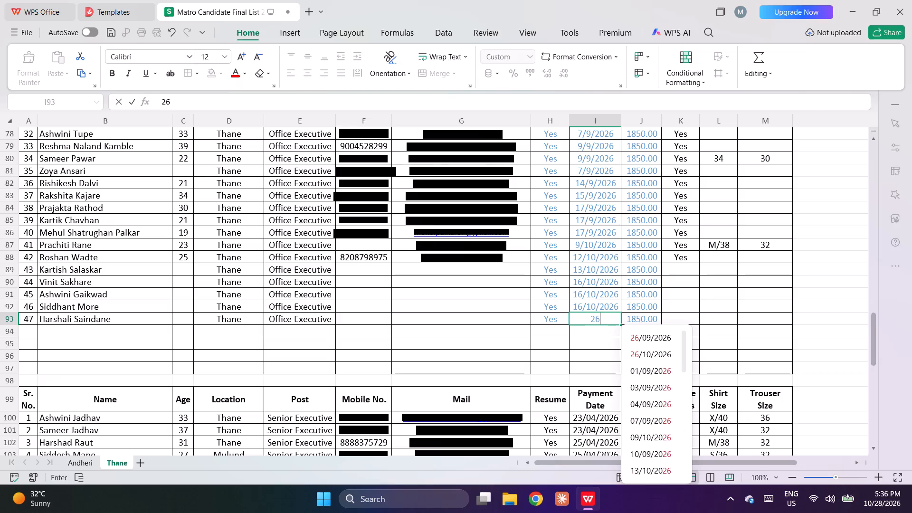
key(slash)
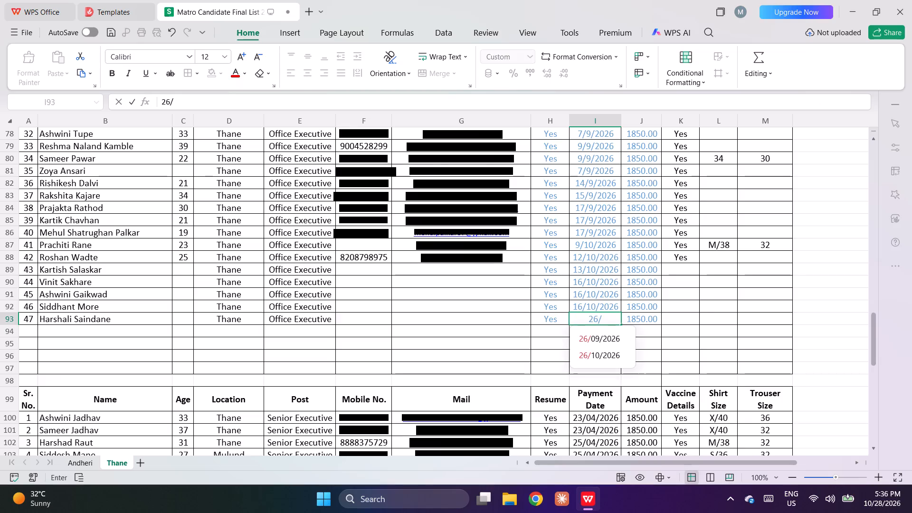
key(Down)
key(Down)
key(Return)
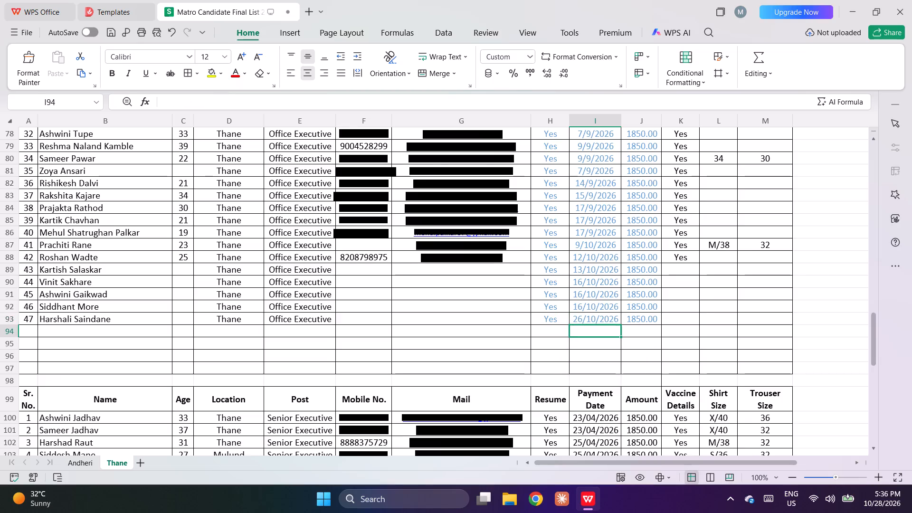
Save the candidate workbook.
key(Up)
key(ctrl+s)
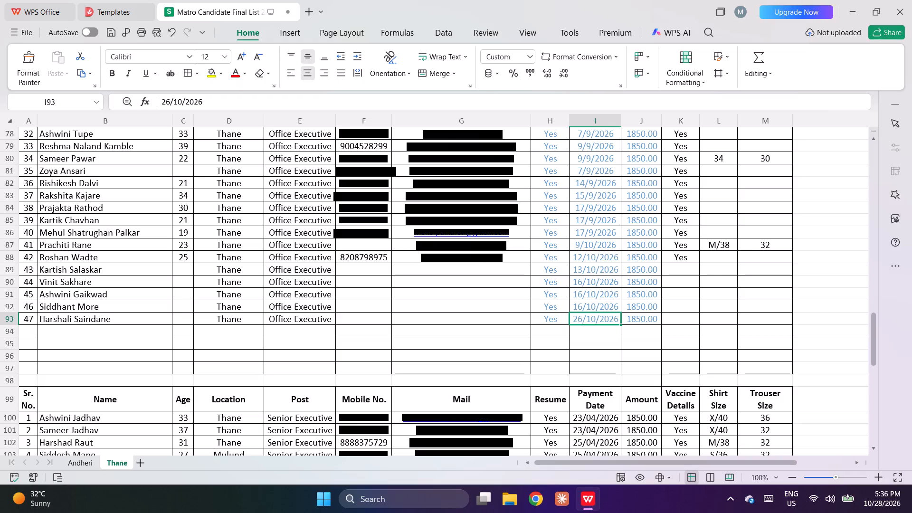
Review the Thane sheet's payment dates upward from Office Executive record 47 through the CBD Belapur section into the St.Sup. / Ticket records.
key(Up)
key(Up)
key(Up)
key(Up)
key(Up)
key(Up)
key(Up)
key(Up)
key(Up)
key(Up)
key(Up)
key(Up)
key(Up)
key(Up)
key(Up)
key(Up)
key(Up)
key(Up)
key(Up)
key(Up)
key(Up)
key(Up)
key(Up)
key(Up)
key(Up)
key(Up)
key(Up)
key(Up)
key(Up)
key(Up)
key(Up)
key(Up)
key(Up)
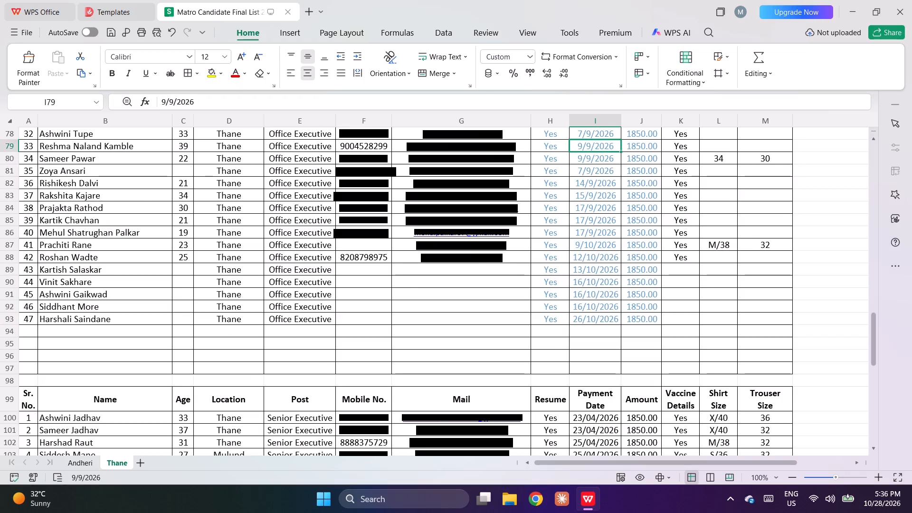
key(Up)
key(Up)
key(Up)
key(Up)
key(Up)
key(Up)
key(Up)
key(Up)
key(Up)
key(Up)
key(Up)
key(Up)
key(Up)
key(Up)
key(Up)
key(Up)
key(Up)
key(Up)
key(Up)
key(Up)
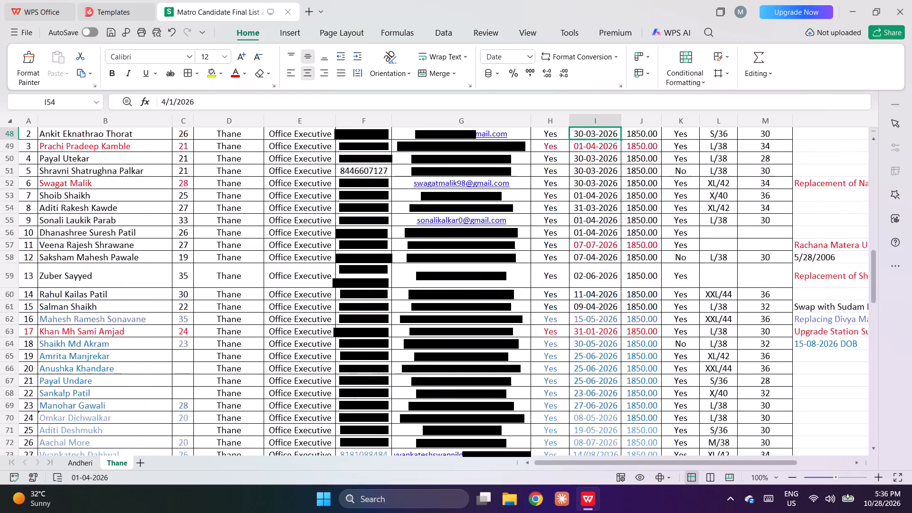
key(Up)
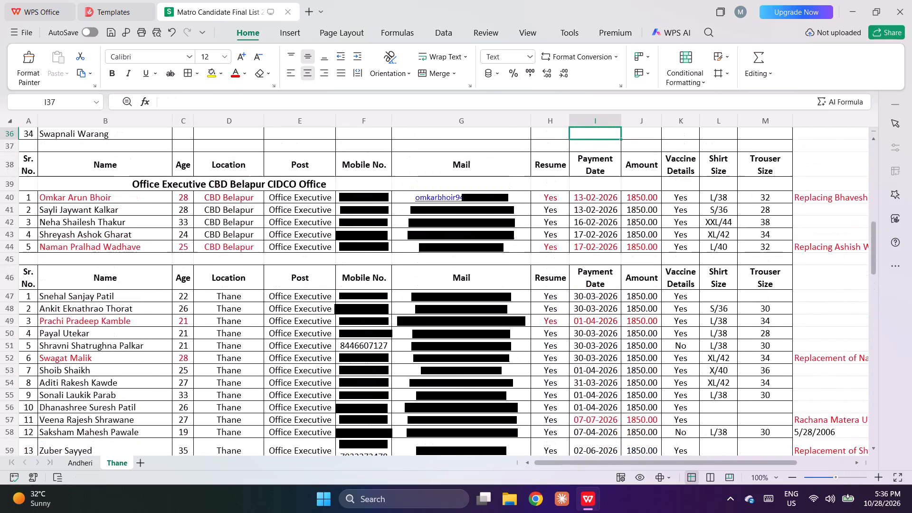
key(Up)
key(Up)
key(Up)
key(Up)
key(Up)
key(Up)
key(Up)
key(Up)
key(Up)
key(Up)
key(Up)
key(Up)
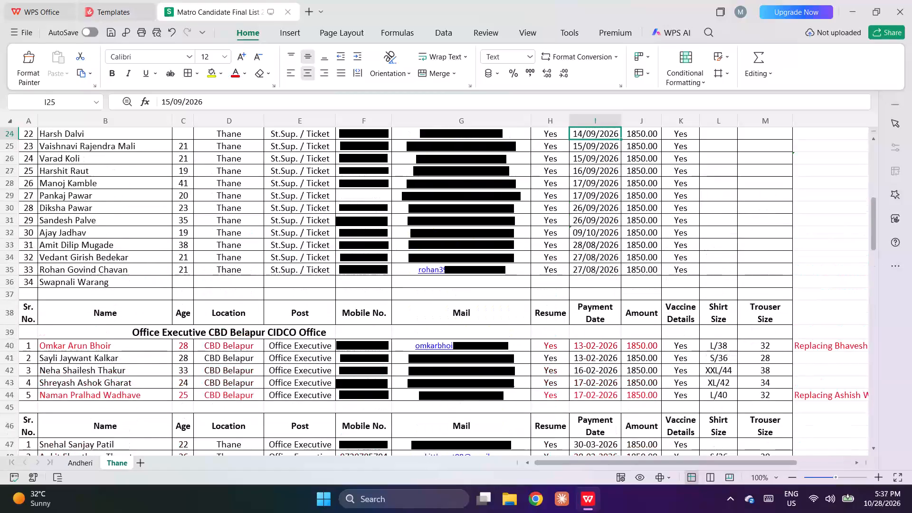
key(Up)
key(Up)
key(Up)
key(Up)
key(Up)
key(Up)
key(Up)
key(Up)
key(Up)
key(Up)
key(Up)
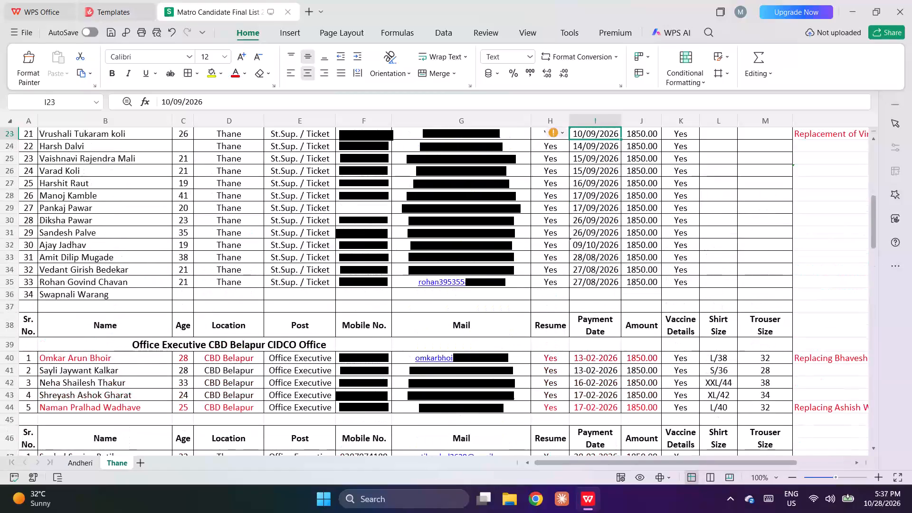
Enter the missing mobile number for St.Sup. / Ticket record 27 in row 29.
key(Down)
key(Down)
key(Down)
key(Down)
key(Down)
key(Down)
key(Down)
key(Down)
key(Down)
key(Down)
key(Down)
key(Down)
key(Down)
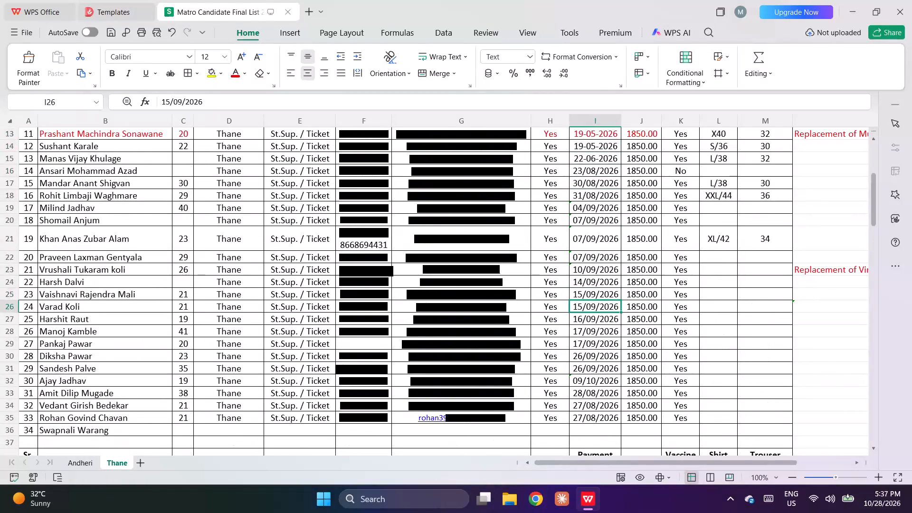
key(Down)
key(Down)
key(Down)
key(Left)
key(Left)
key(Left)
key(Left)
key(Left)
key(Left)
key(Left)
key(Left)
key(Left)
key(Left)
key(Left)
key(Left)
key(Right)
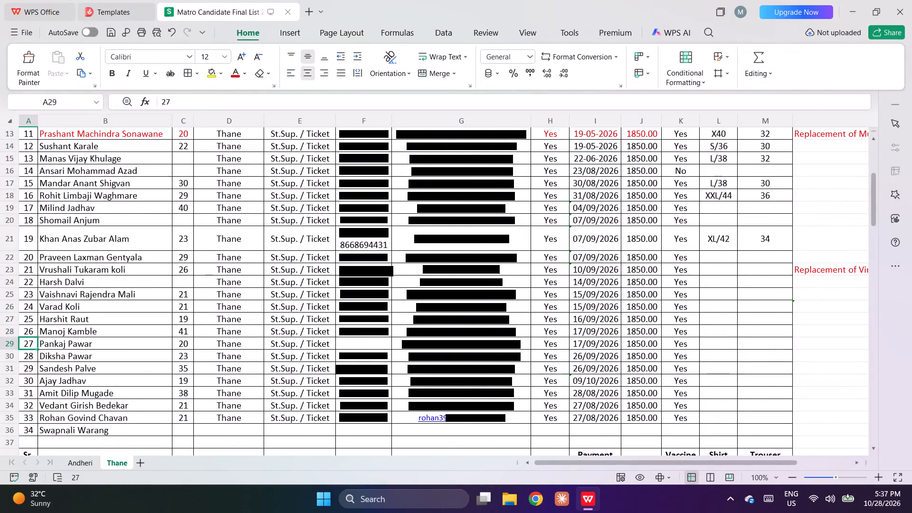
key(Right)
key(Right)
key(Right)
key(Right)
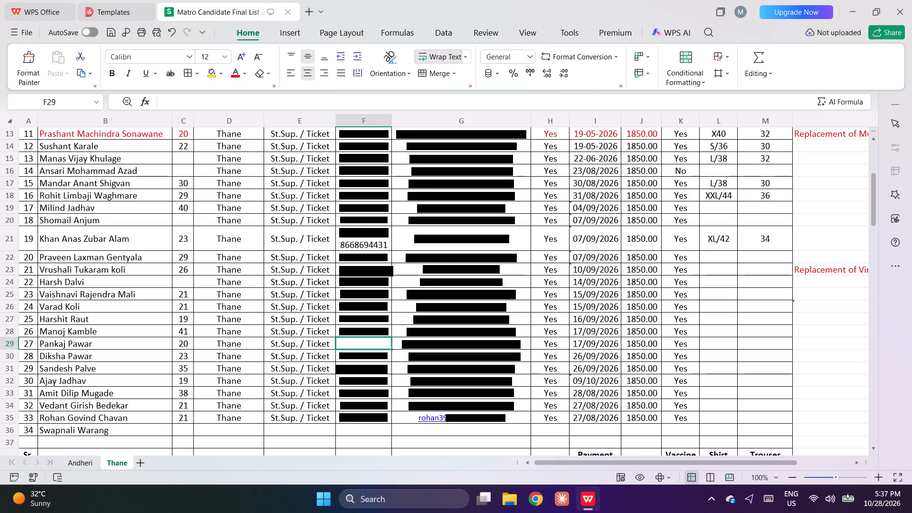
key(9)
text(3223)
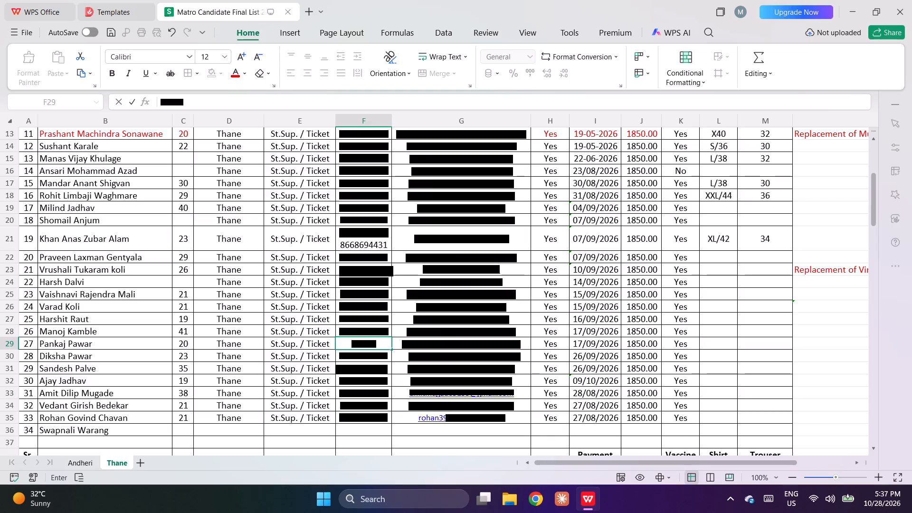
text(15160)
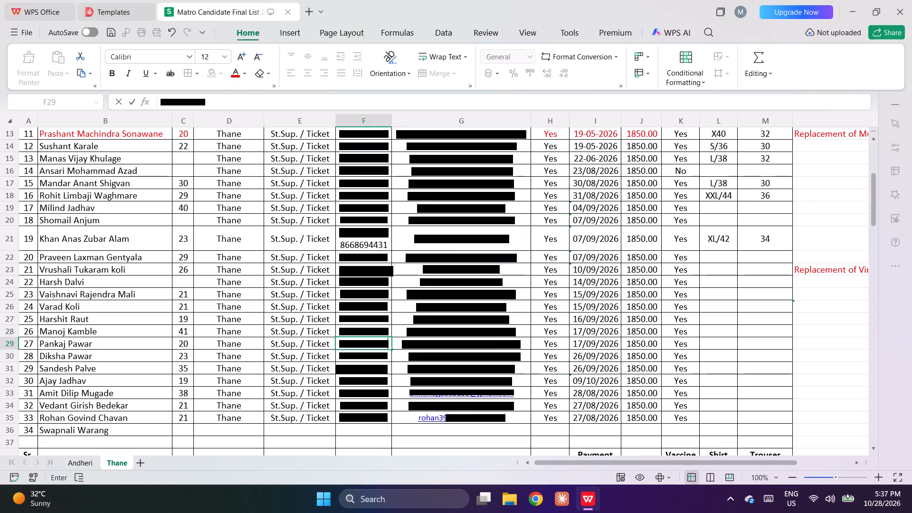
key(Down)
Review the mobile number column of the St.Sup. / Ticket records from row 29 up to the list's title row.
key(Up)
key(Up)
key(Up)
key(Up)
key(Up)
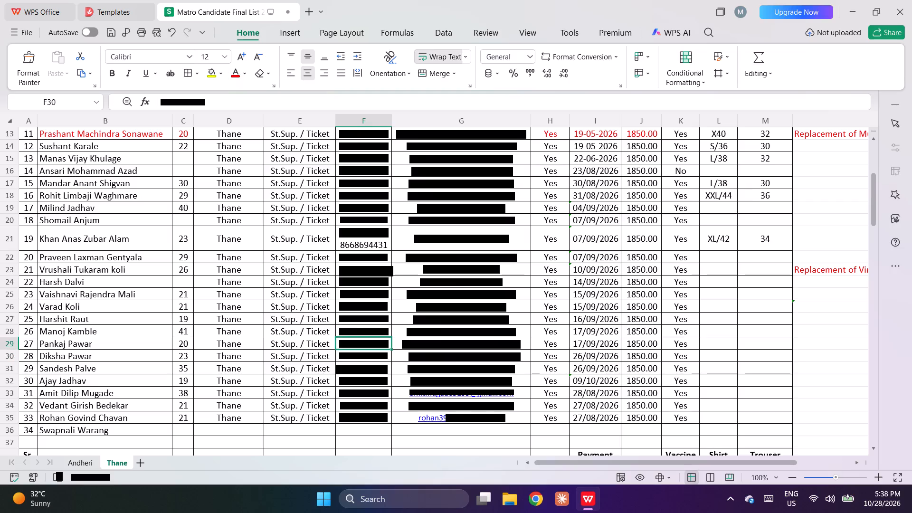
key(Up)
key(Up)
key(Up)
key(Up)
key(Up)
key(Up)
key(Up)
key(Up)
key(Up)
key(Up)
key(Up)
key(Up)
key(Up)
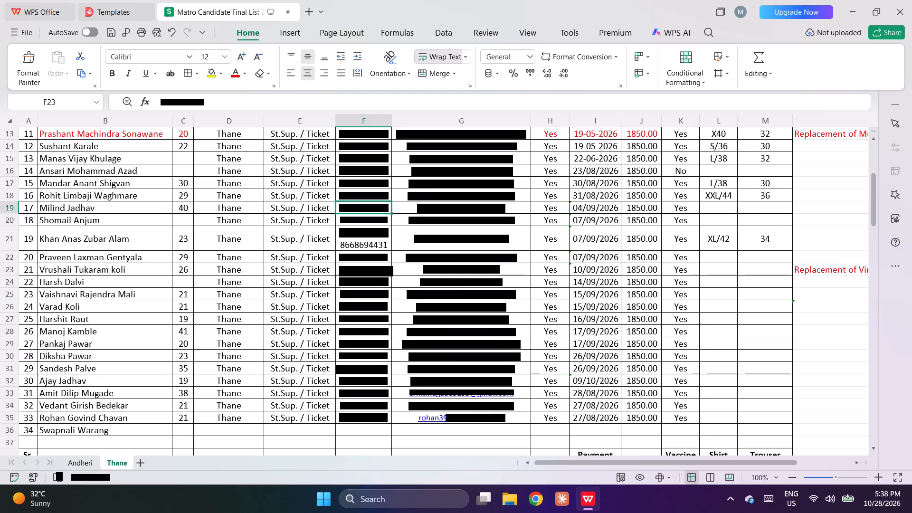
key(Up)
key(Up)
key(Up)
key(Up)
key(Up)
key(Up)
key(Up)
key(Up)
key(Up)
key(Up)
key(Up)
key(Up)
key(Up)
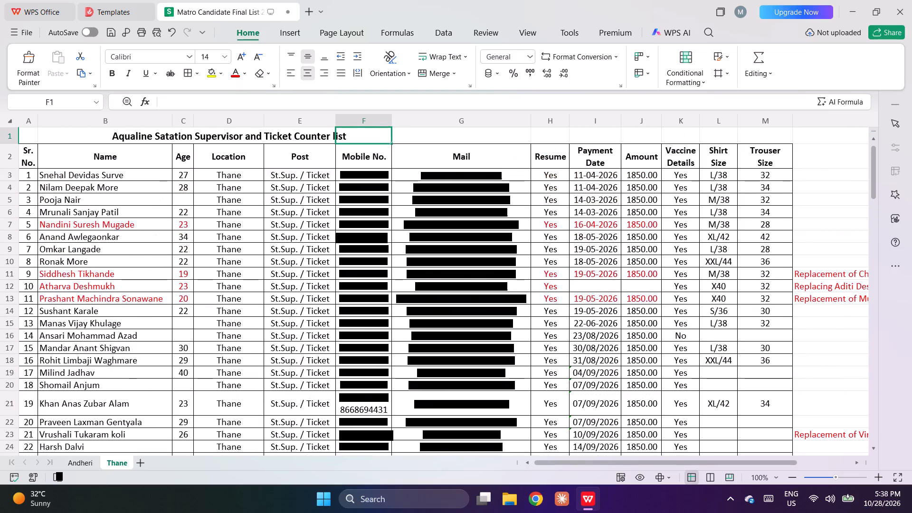
Review the mobile number column of the St.Sup. / Ticket records down to the Office Executive CBD Belapur section.
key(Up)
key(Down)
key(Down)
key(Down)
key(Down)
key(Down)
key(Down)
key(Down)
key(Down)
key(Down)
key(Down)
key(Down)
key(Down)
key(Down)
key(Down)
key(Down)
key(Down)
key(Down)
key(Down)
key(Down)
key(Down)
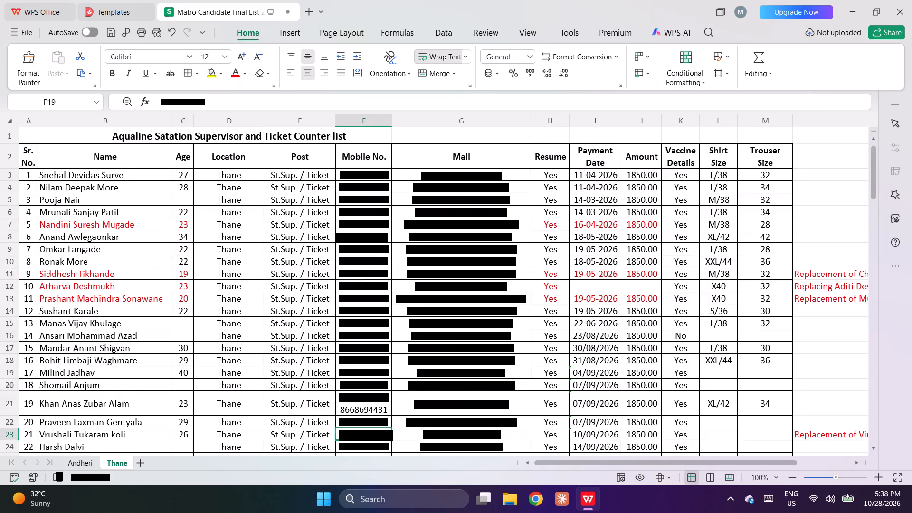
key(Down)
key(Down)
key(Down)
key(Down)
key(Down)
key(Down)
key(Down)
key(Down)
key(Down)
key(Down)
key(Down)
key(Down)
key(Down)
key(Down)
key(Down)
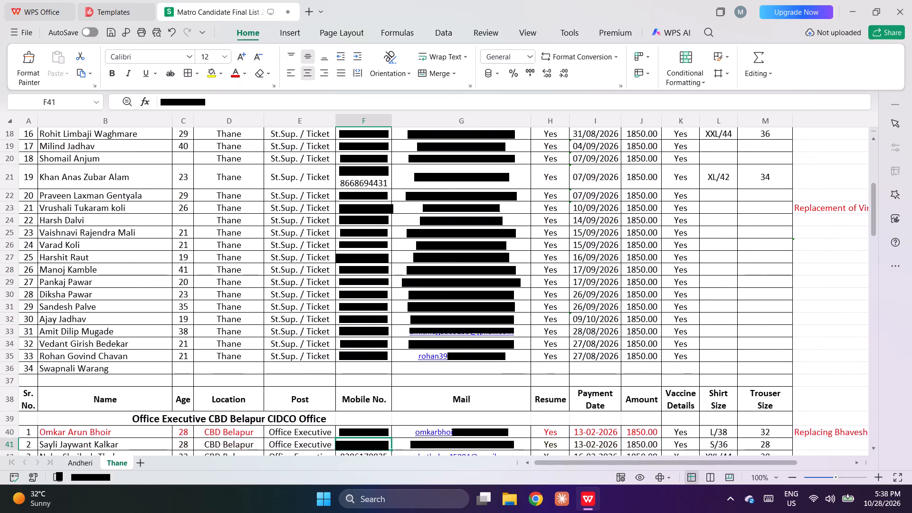
Review the mobile number column through the CBD Belapur records and the Thane Office Executive records to the list's end.
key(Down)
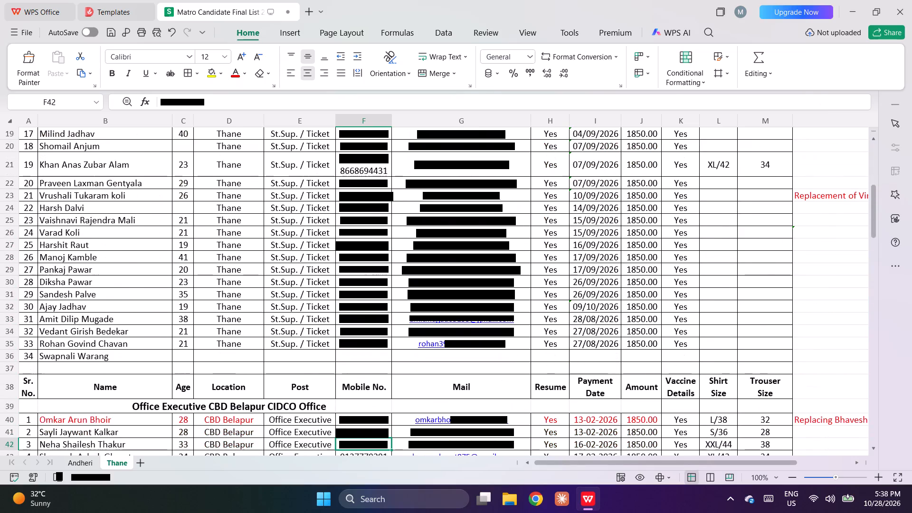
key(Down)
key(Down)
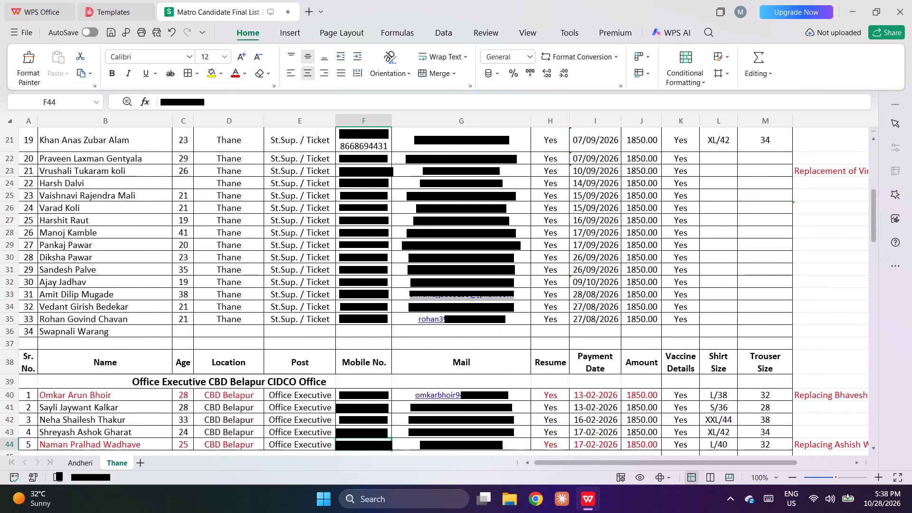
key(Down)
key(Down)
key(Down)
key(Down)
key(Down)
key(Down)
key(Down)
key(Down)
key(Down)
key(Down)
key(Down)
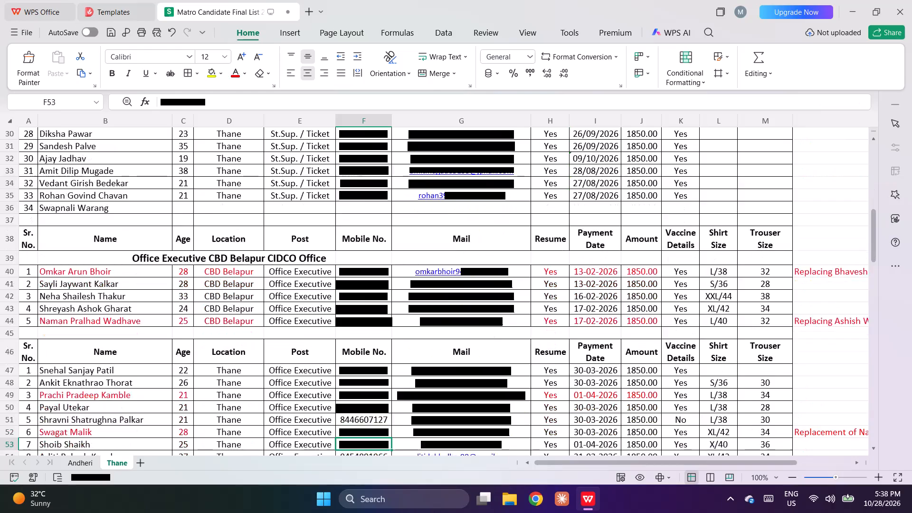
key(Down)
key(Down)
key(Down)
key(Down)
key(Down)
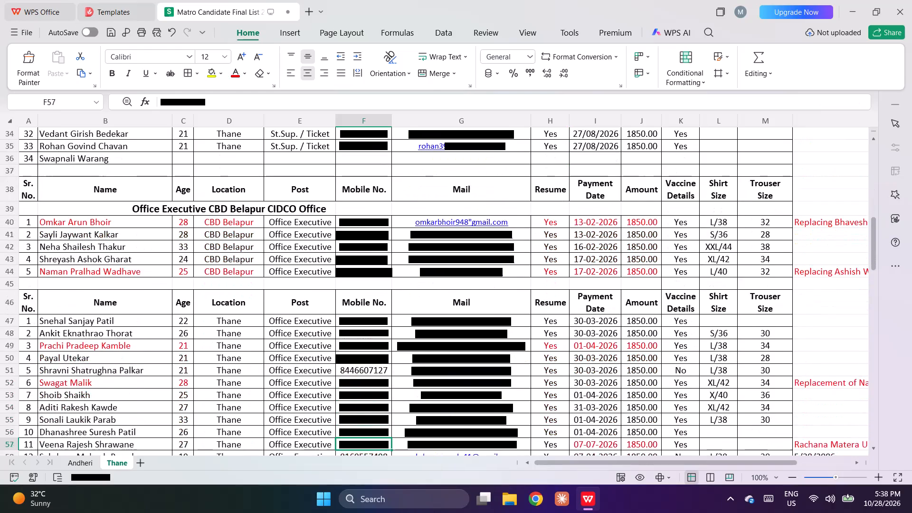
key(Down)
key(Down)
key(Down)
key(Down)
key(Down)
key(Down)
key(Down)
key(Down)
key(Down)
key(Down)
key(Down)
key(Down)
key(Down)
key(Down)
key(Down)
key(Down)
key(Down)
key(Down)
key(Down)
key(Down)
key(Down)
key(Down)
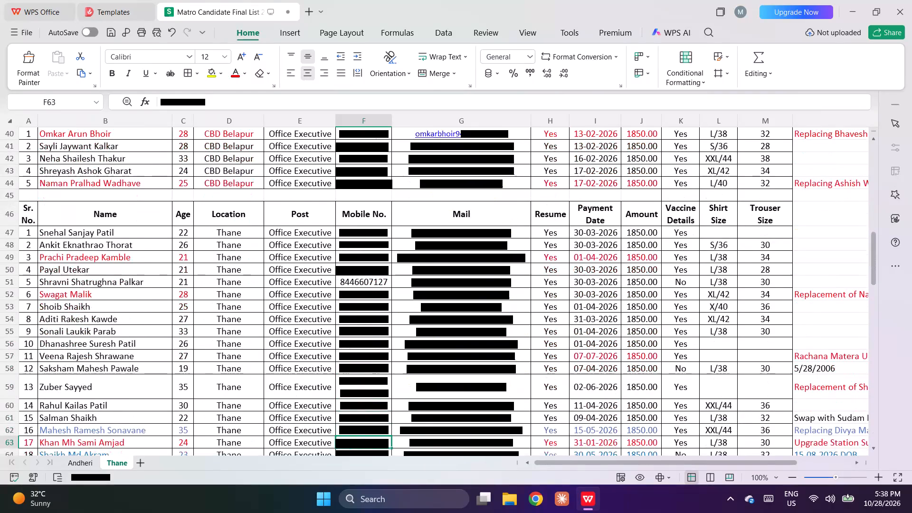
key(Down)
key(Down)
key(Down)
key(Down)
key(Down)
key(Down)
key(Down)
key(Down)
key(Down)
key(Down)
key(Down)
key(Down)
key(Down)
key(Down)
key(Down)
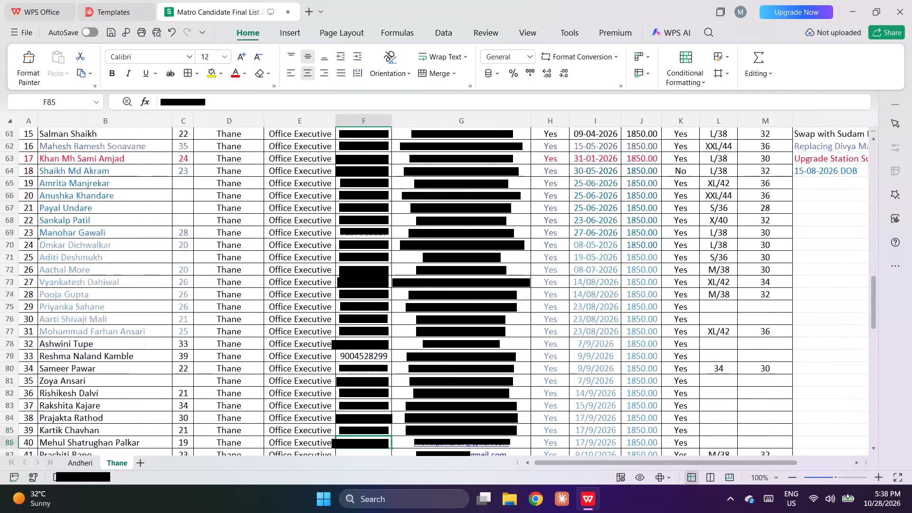
Check the Office Executive mobile numbers upward from the list's end to record 41 in row 87.
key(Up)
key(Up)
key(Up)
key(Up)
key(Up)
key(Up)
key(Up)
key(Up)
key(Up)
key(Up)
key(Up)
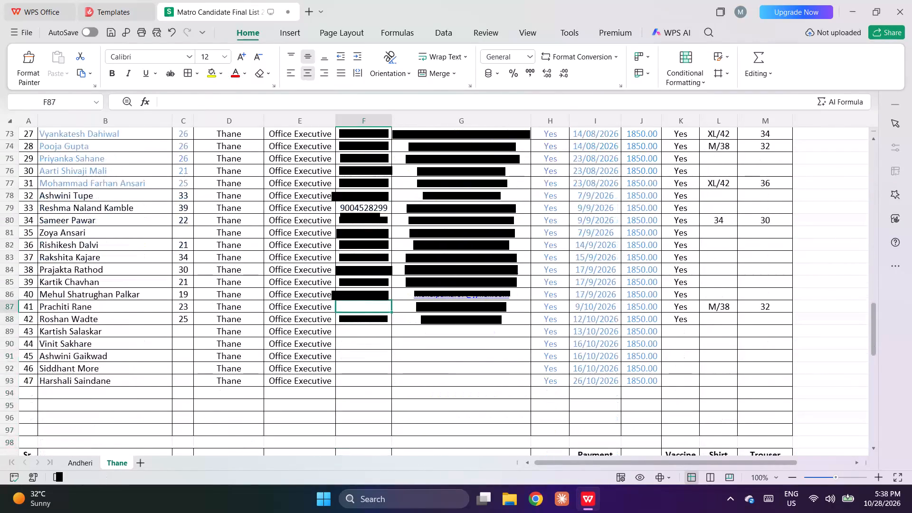
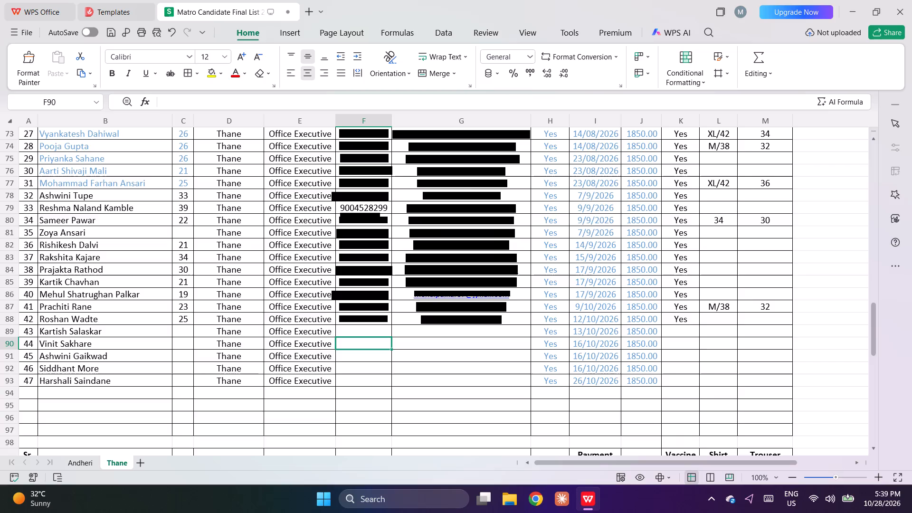
Check the row of Office Executive record 43 between the name and mobile number columns.
key(Left)
key(Left)
key(Left)
key(Left)
key(Right)
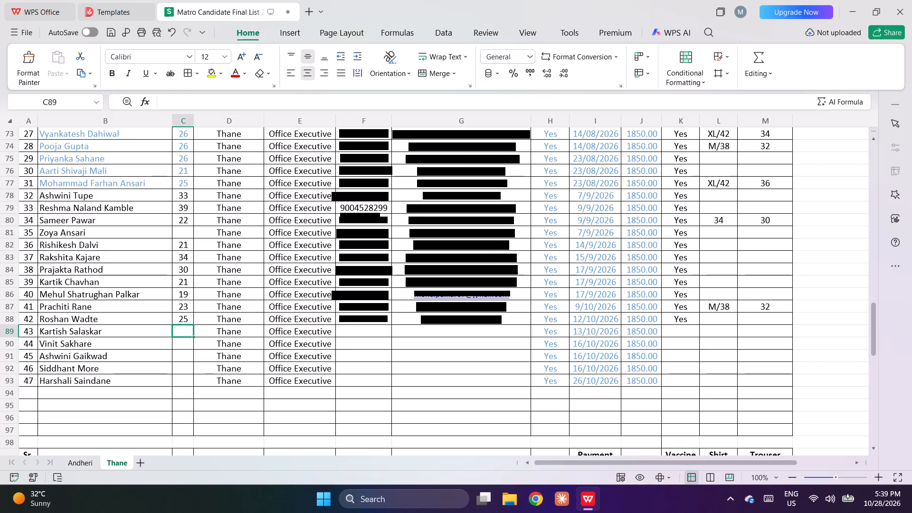
key(Right)
key(Right)
key(Right)
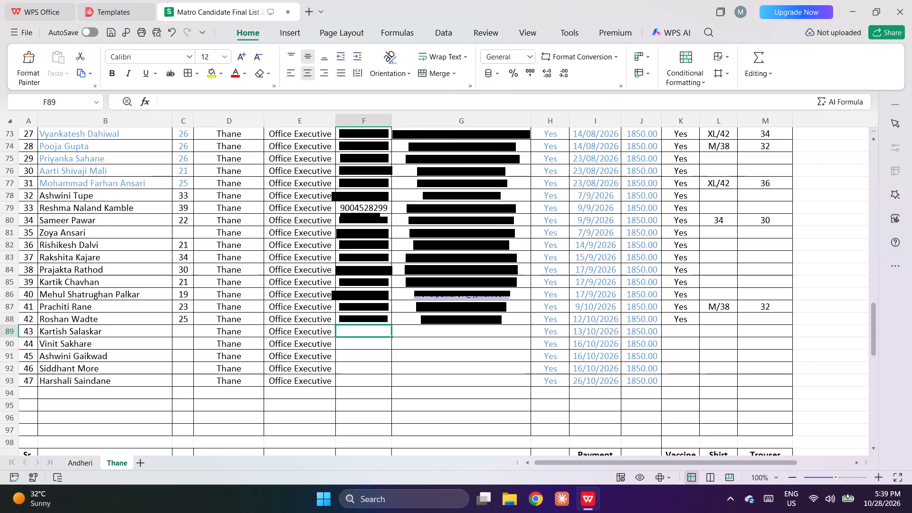
Examine Office Executive records 41 and 42 from the mobile number column across to the vaccine column.
key(Up)
key(Down)
key(Up)
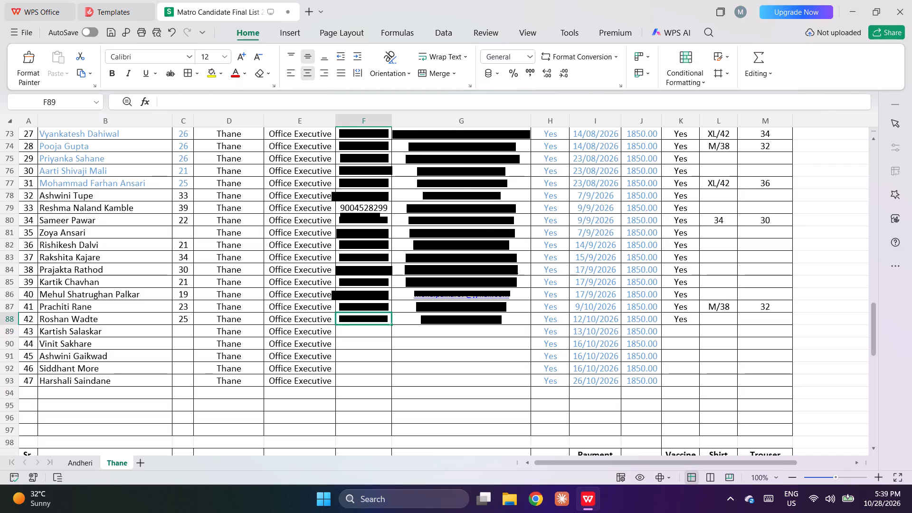
key(Up)
key(Right)
key(Right)
key(Right)
key(Right)
key(Right)
key(Down)
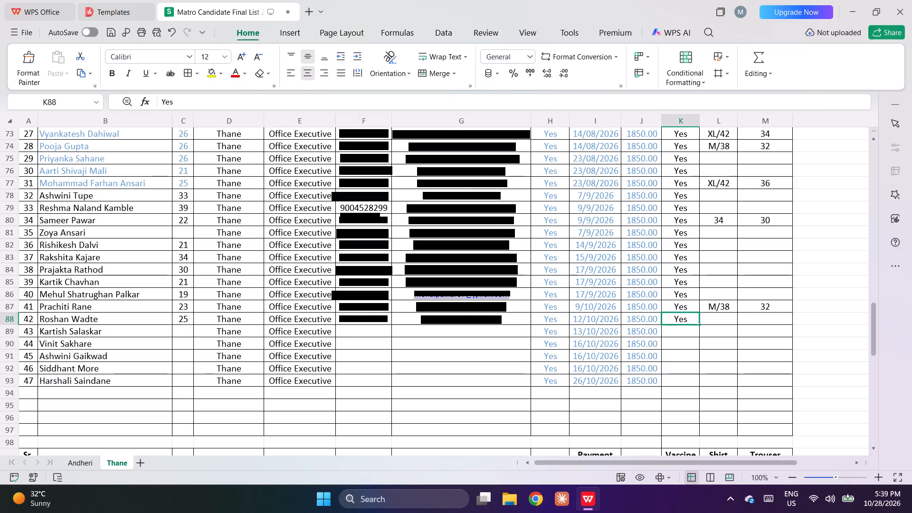
Review the details of record 42 in row 88 back to the name column and across to the shirt column.
key(Left)
key(Left)
key(Left)
key(Left)
key(Left)
key(Left)
key(Left)
key(Left)
key(Left)
key(Right)
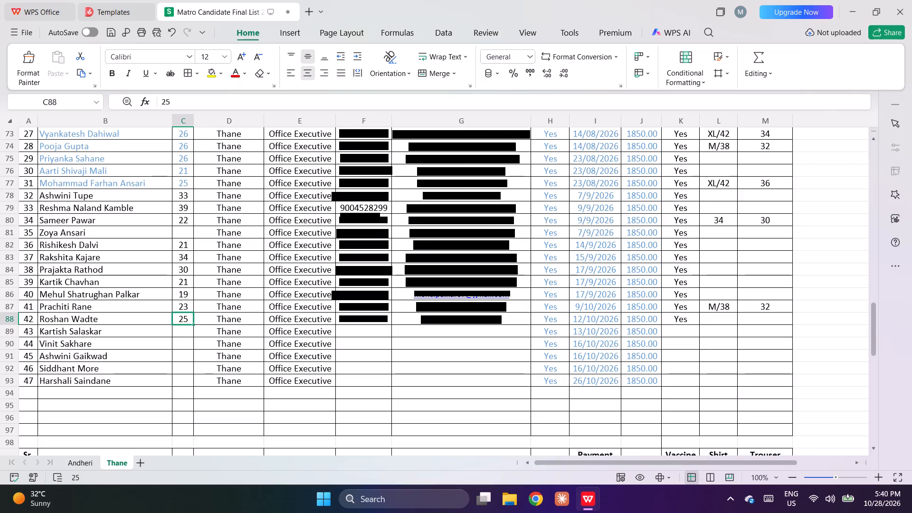
key(Right)
key(Right)
key(Right)
key(Right)
key(Right)
key(Right)
key(Right)
key(Right)
key(Right)
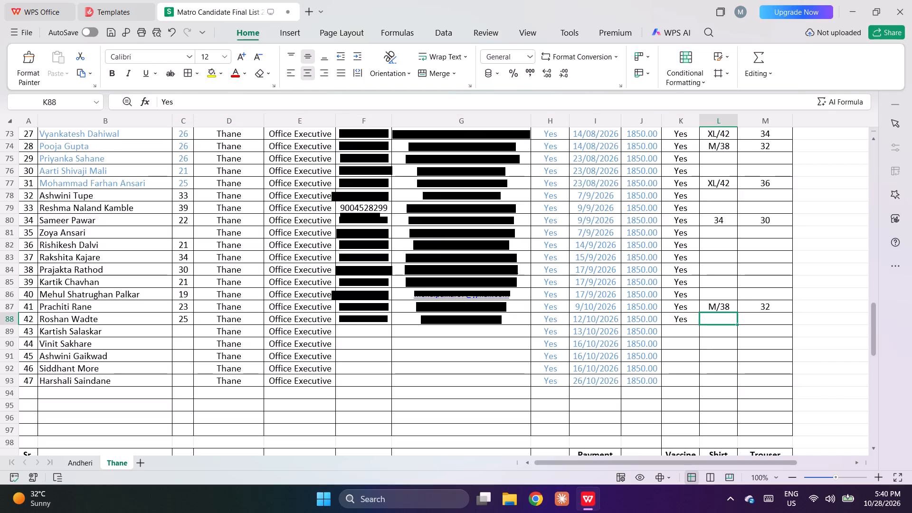